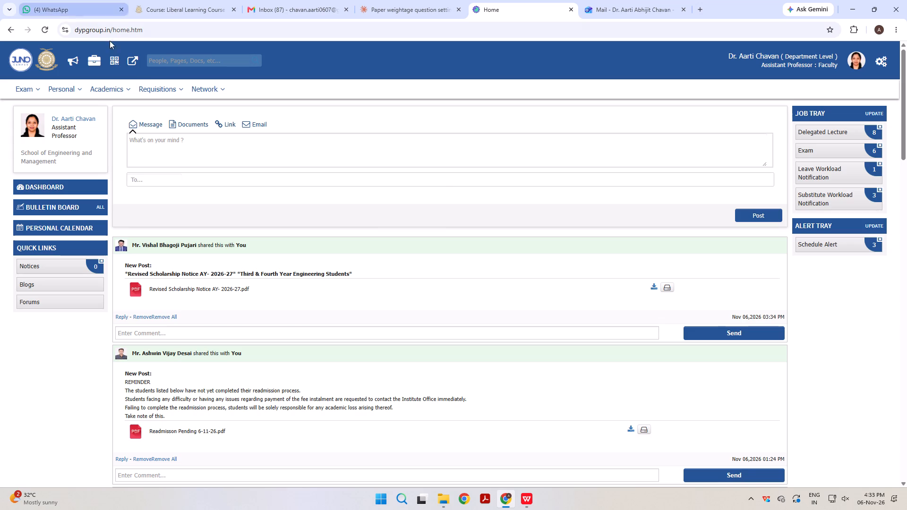
Open the course file for DIP (Pattern - 2023), Final Year Semester-VII (2023-2027 Section-Div-1).
left_click(130, 59)
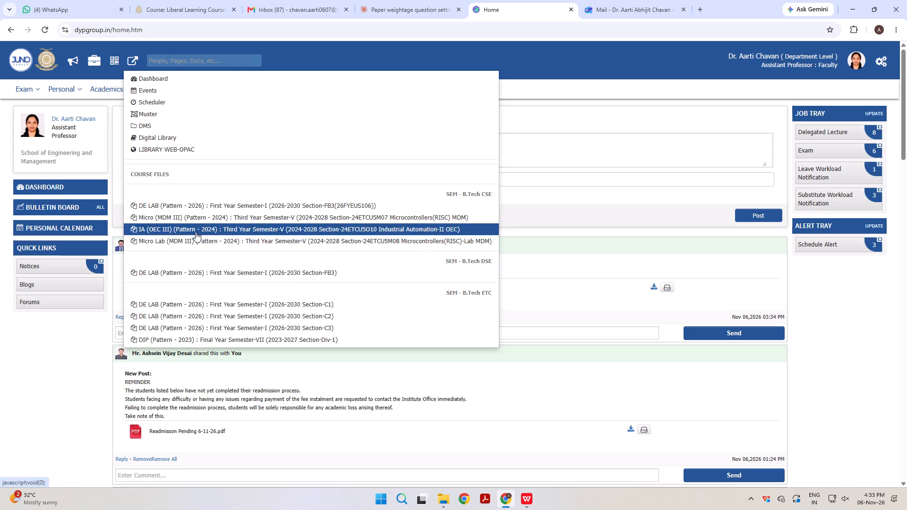
double_click(179, 339)
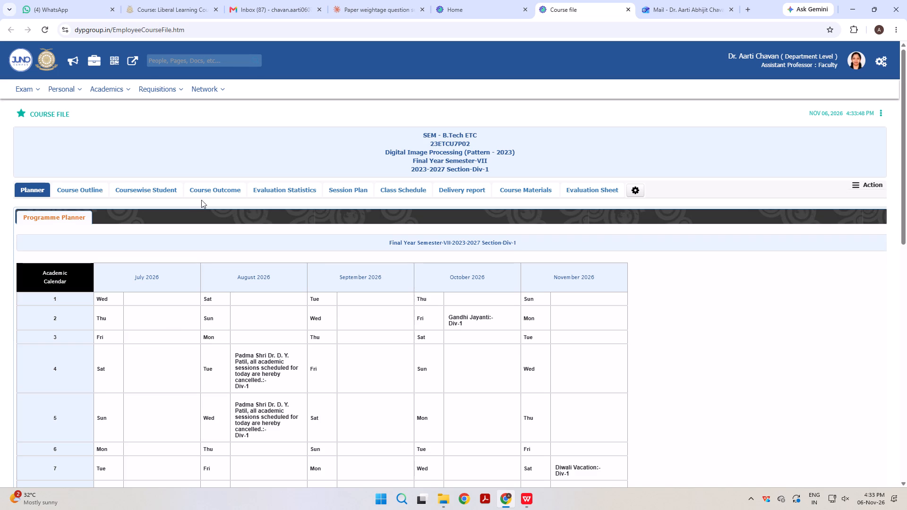
Show the course outcome direct assessment for the programme B.Tech ETC (Div-1).
left_click(214, 190)
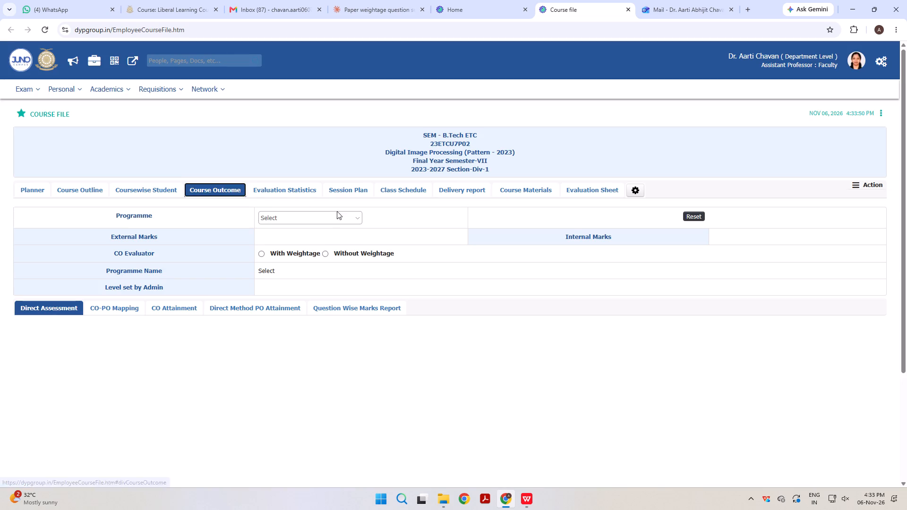
left_click(340, 215)
left_click(289, 247)
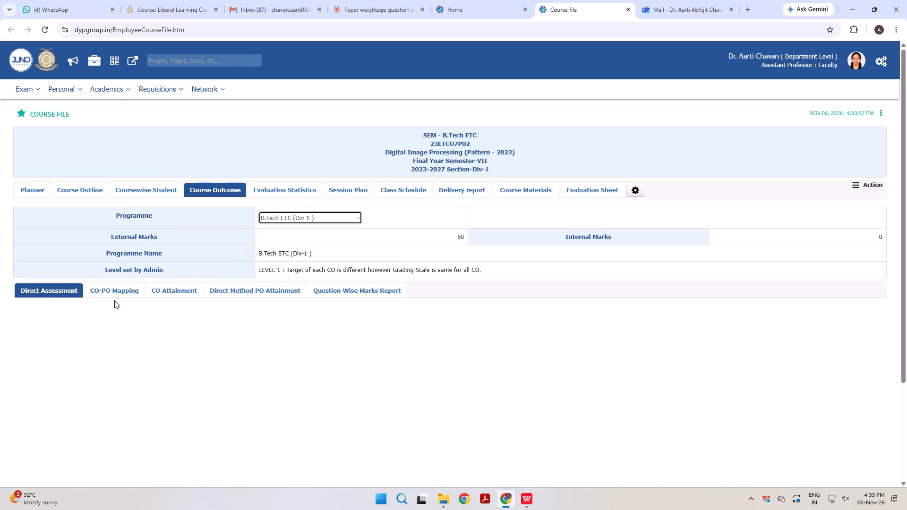
double_click(55, 291)
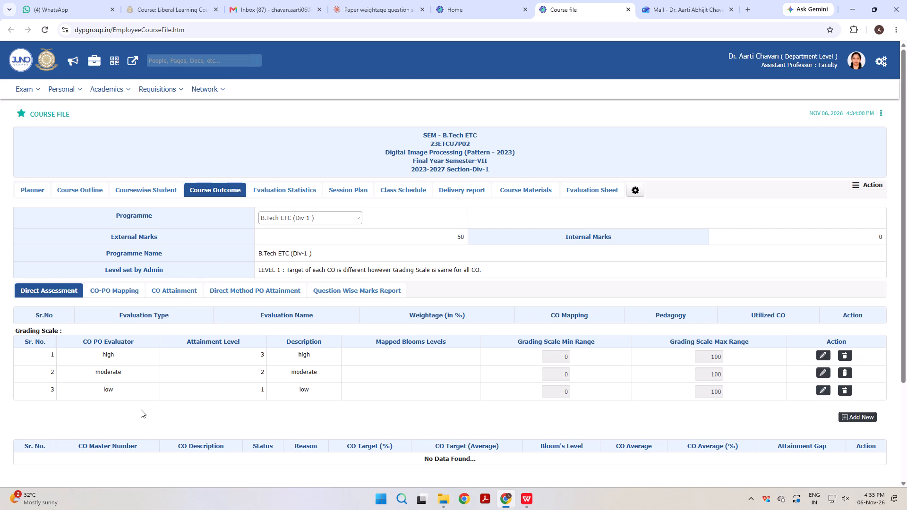
scroll(143, 408, "down", 1)
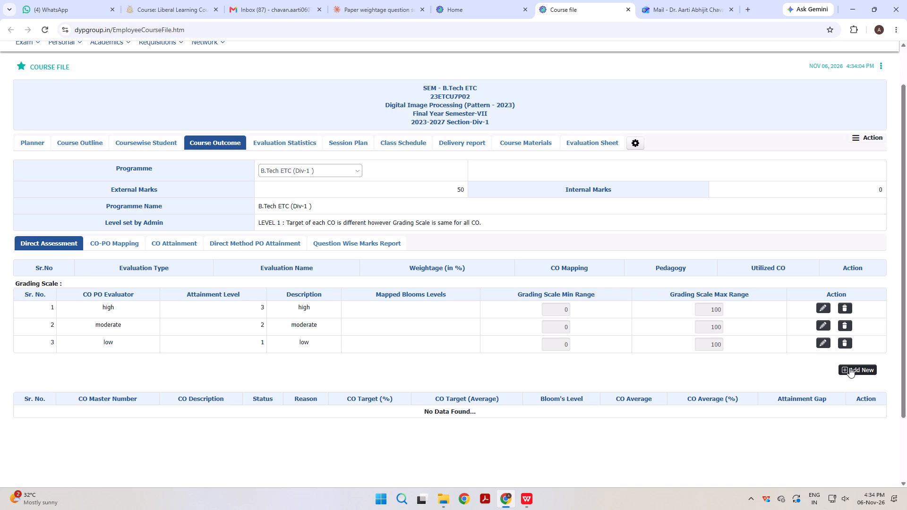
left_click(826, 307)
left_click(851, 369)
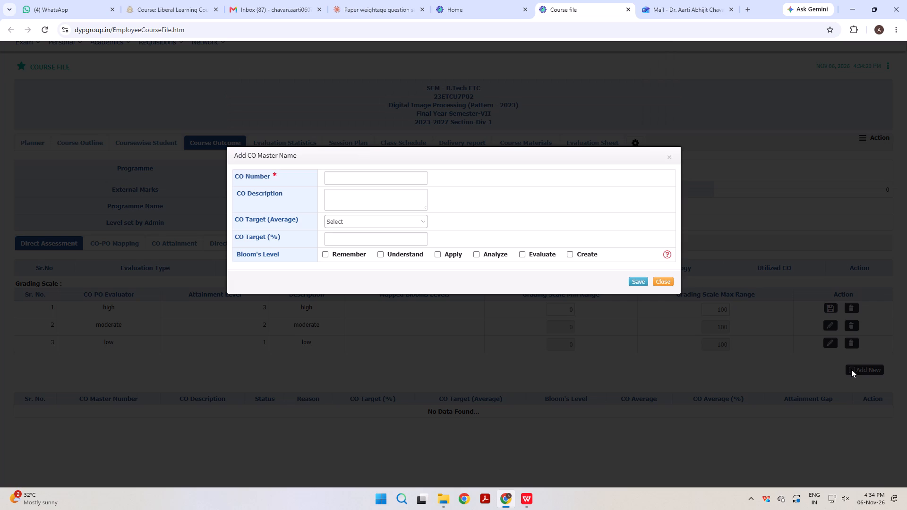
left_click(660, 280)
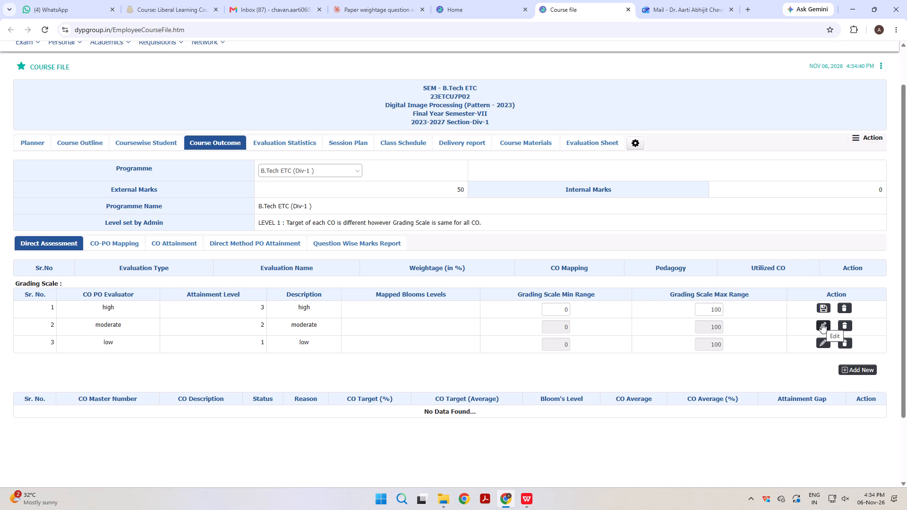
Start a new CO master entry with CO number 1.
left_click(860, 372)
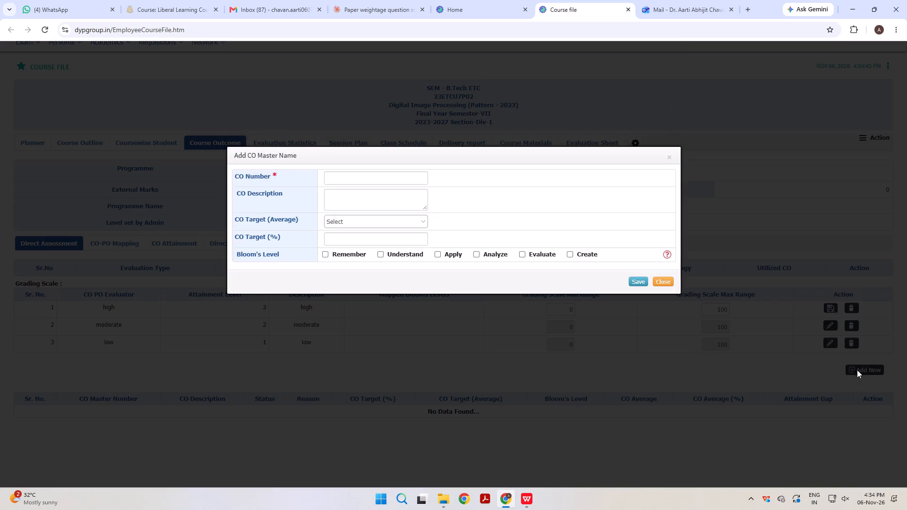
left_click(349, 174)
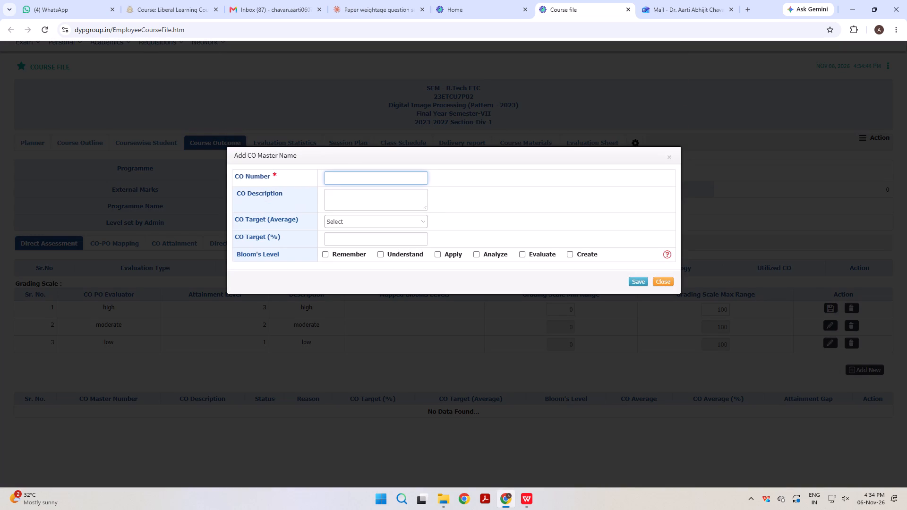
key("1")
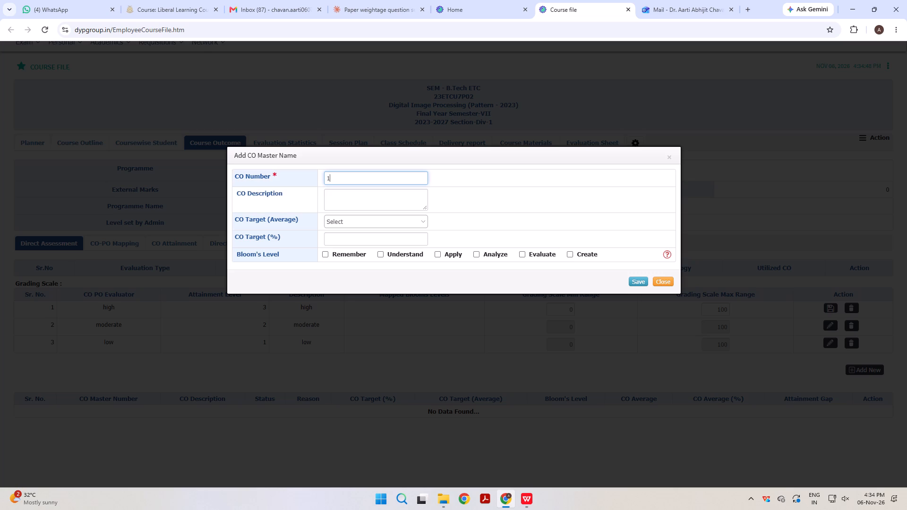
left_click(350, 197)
Open the PDF "DIP 2023_27 Sem VII Syllabus" from the DIP folder in ACADEMIC AY 2026-27 and maximize it.
left_click(446, 499)
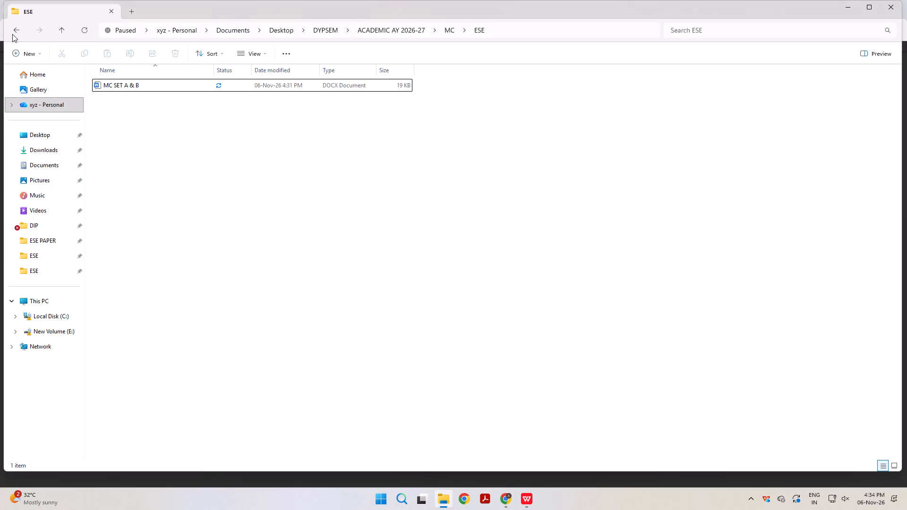
left_click(504, 498)
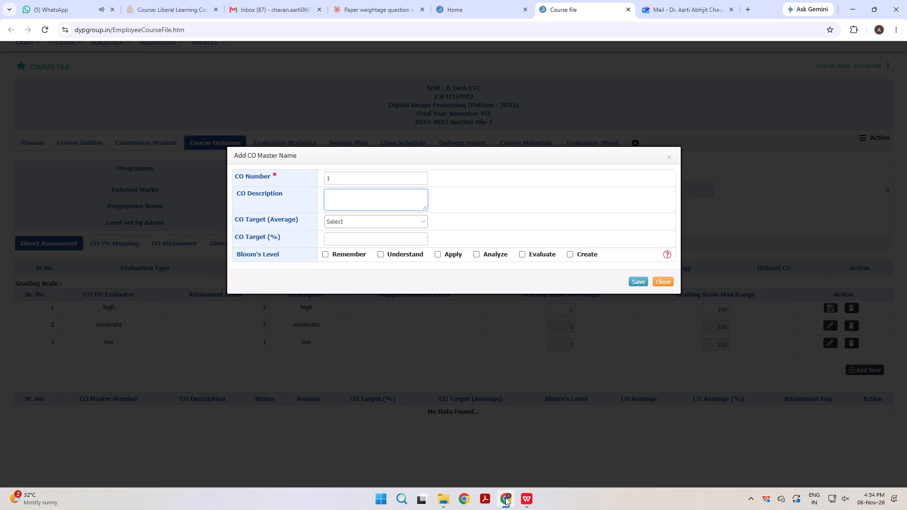
left_click(505, 497)
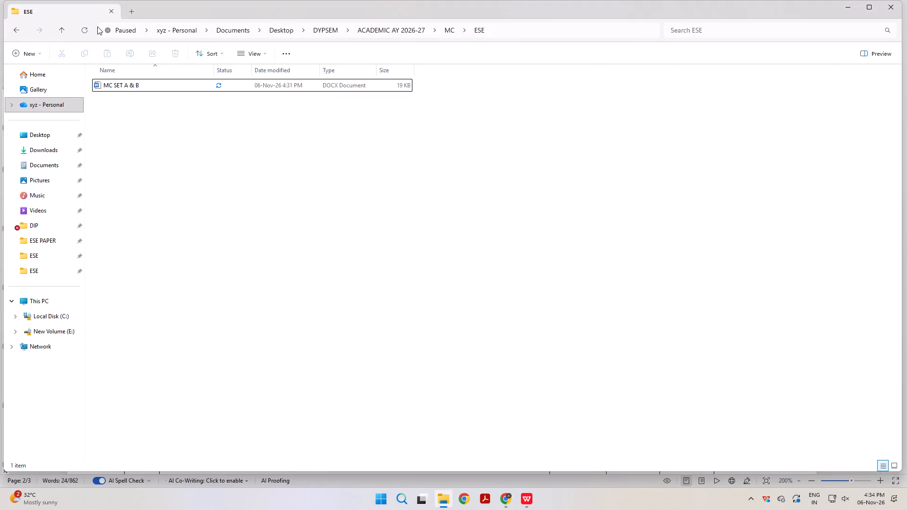
double_click(60, 30)
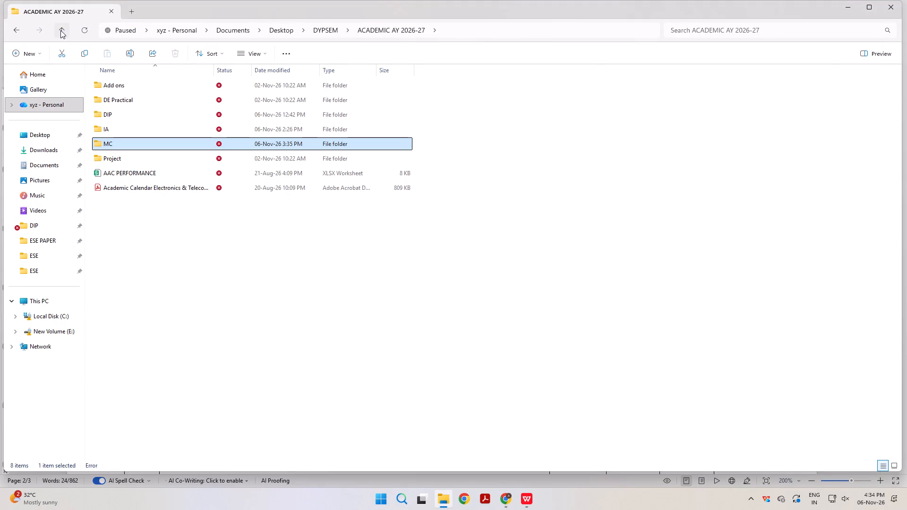
double_click(123, 114)
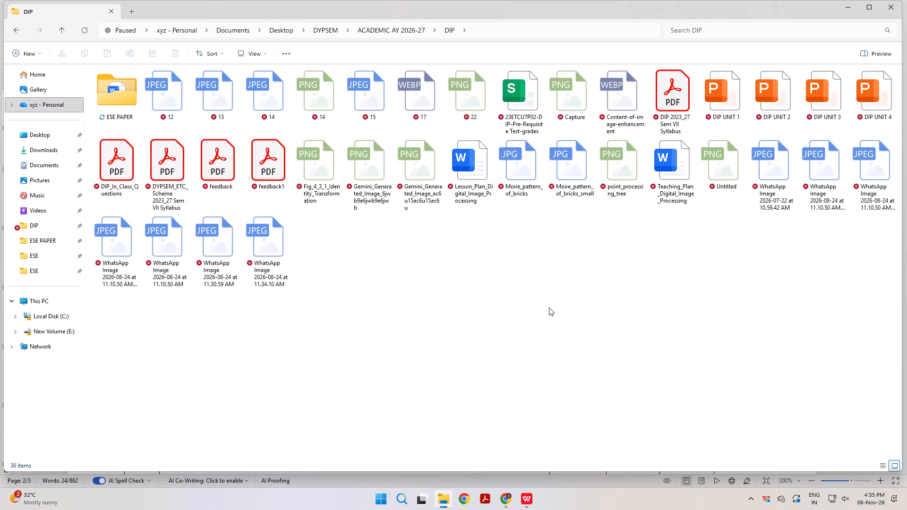
double_click(677, 101)
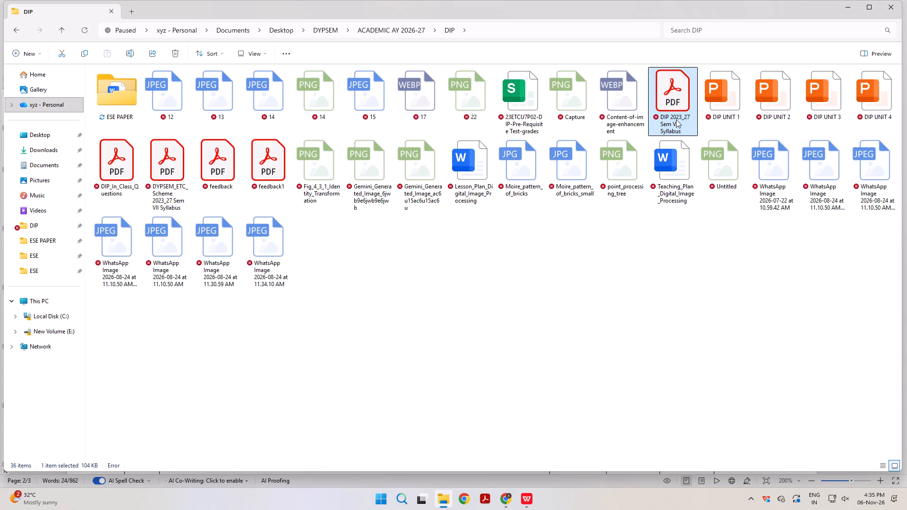
double_click(676, 119)
left_click(530, 500)
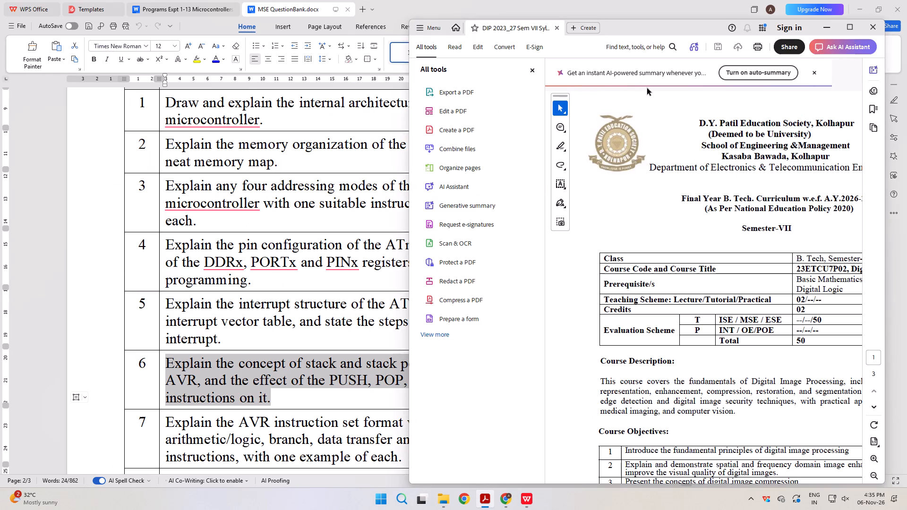
left_click(856, 29)
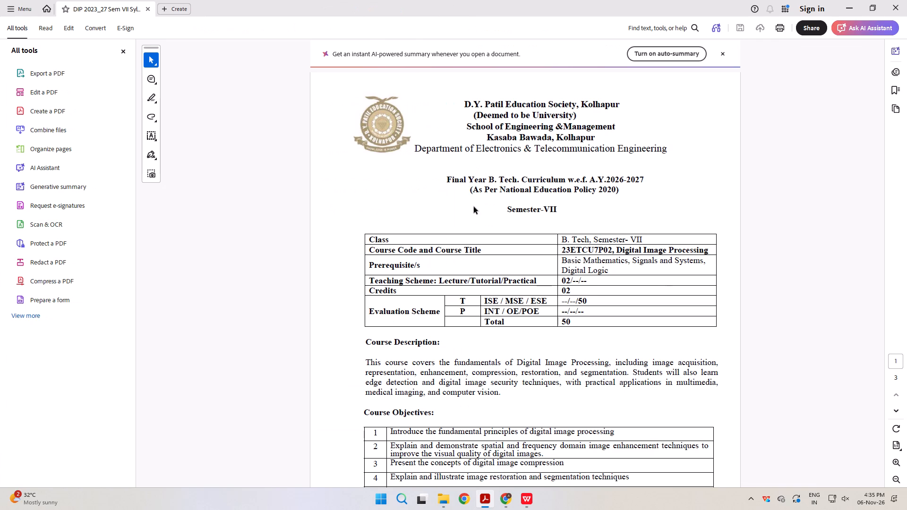
Copy the first course outcome, "Explain the fundamental concepts of digital image processing", from the syllabus.
scroll(642, 284, "down", 5)
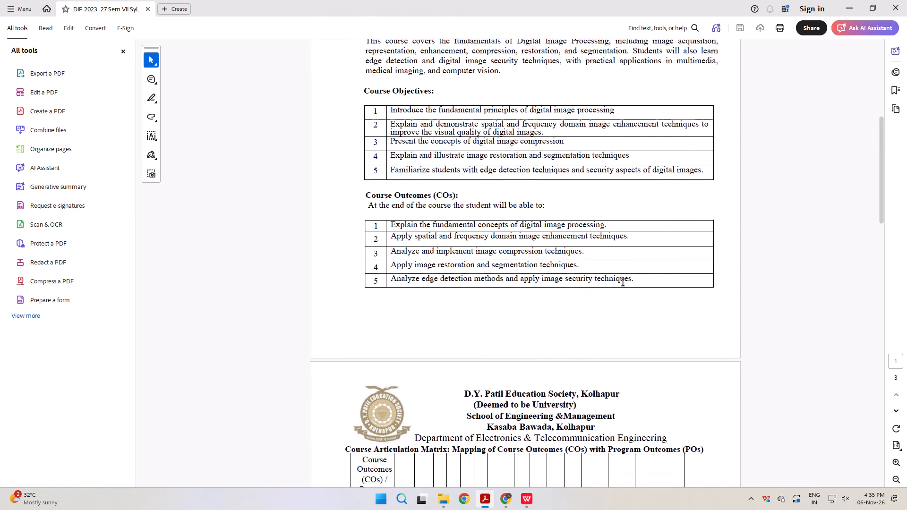
left_click_drag(391, 221, 580, 221)
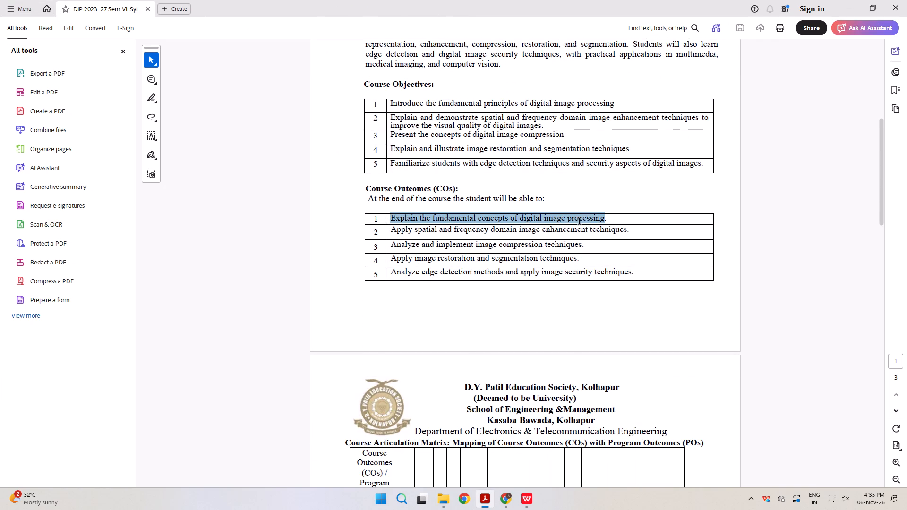
left_click_drag(580, 221, 590, 221)
key("ctrl+c")
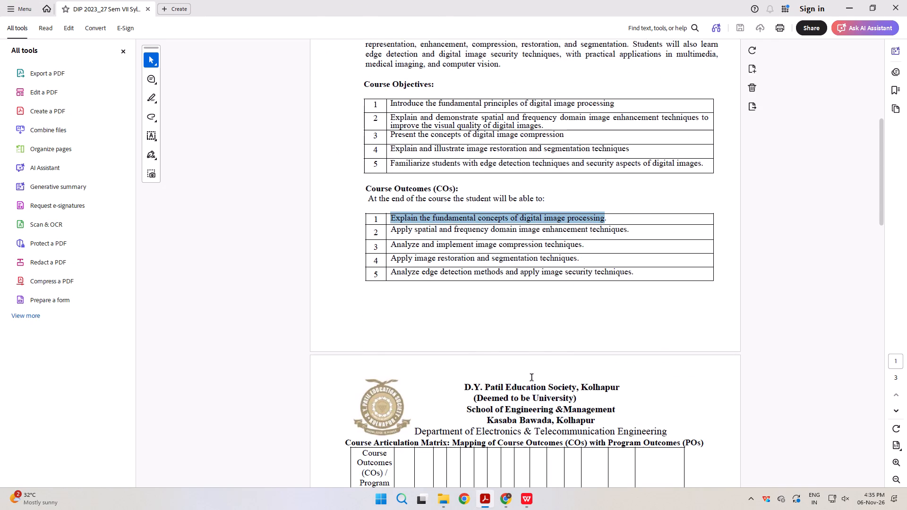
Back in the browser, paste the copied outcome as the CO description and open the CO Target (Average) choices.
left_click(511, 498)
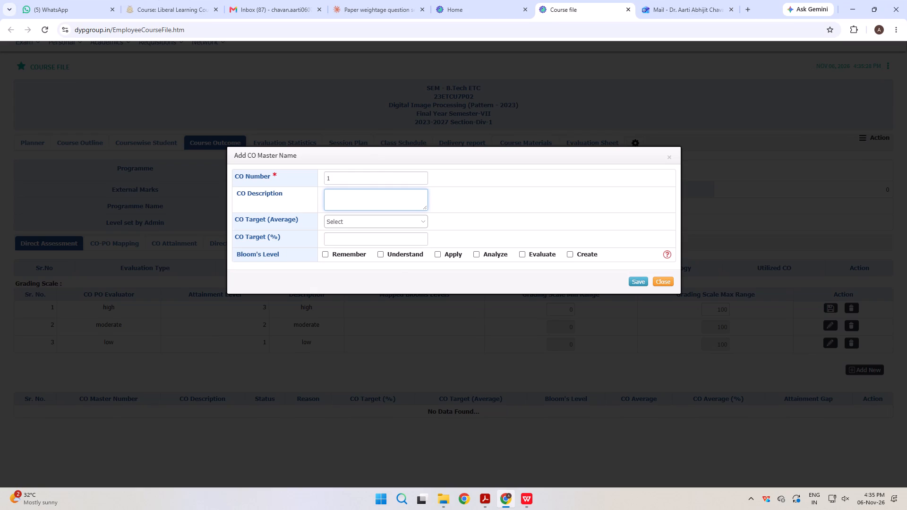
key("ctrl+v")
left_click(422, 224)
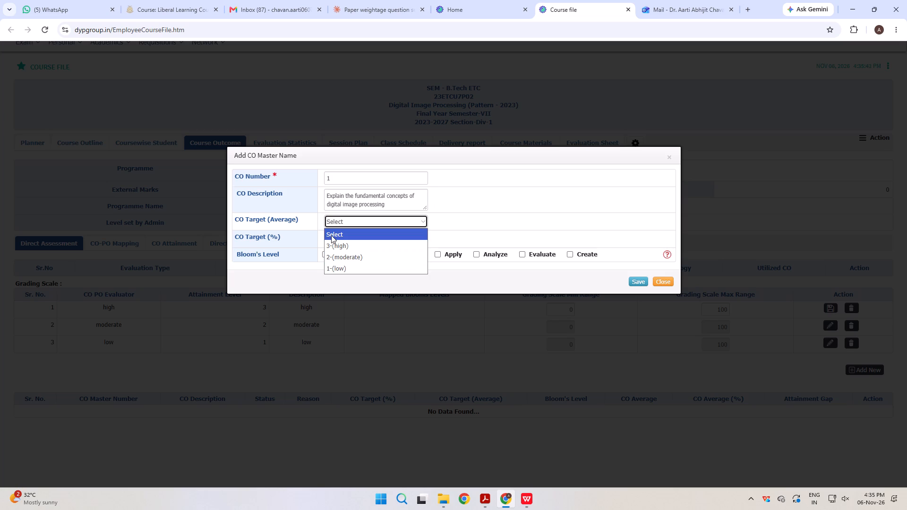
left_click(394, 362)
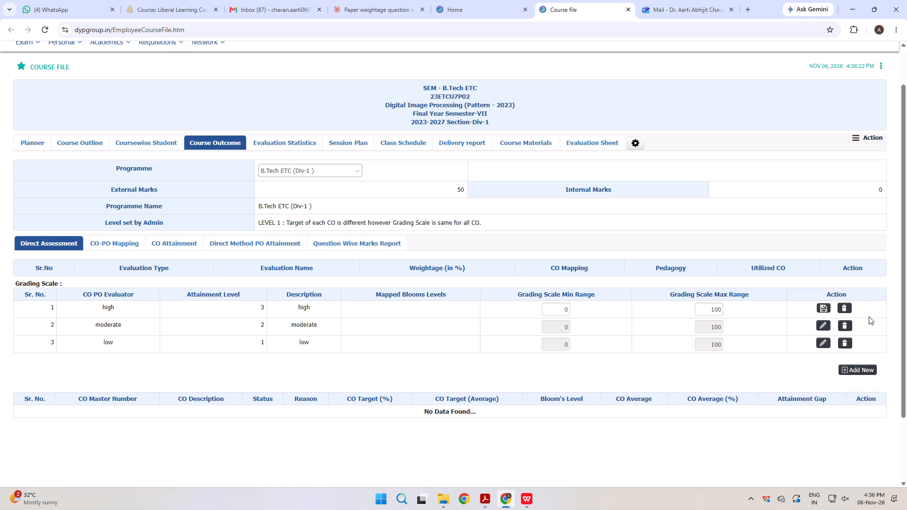
Add a new CO master entry and set its CO number to "CO 1".
left_click(857, 369)
left_click(371, 183)
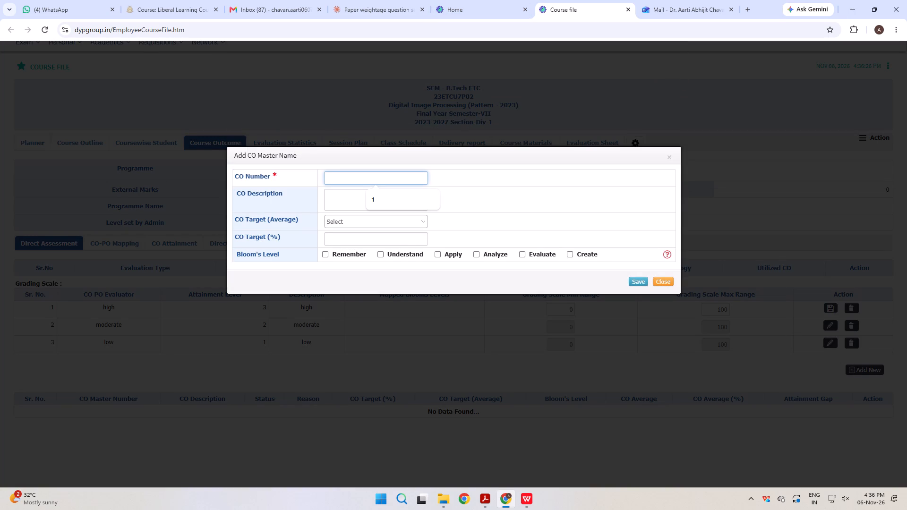
left_click(381, 201)
left_click(371, 201)
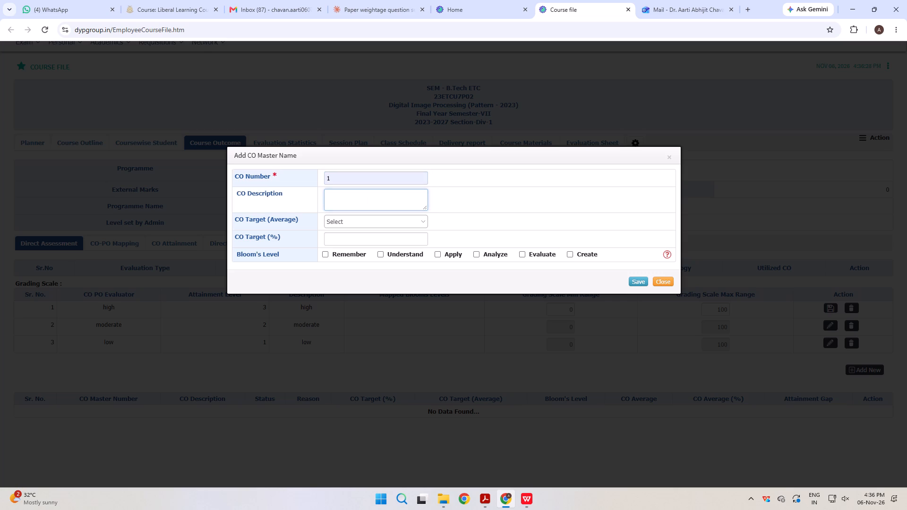
left_click(329, 179)
left_click(327, 179)
left_click(331, 180)
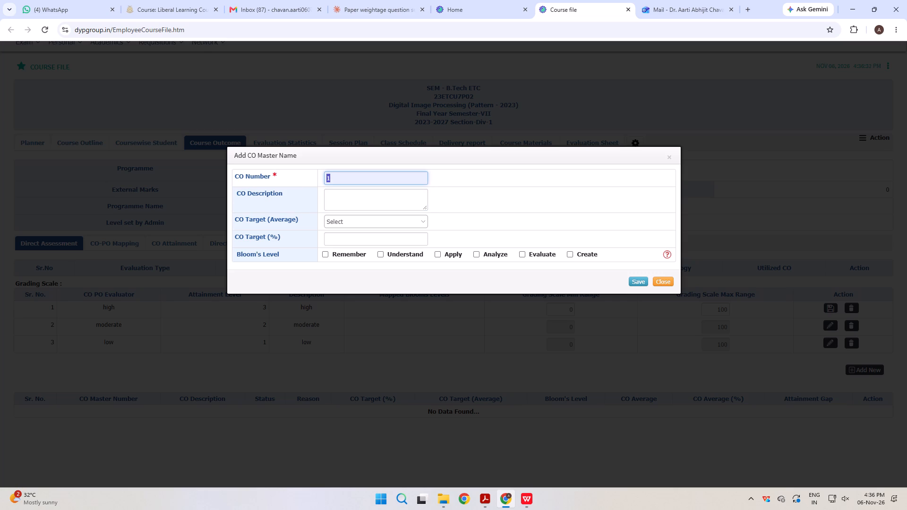
key("Left")
type("CO")
key("space")
Paste the copied outcome, "Explain the fundamental concepts of digital image processing", as the CO 1 description.
left_click(346, 199)
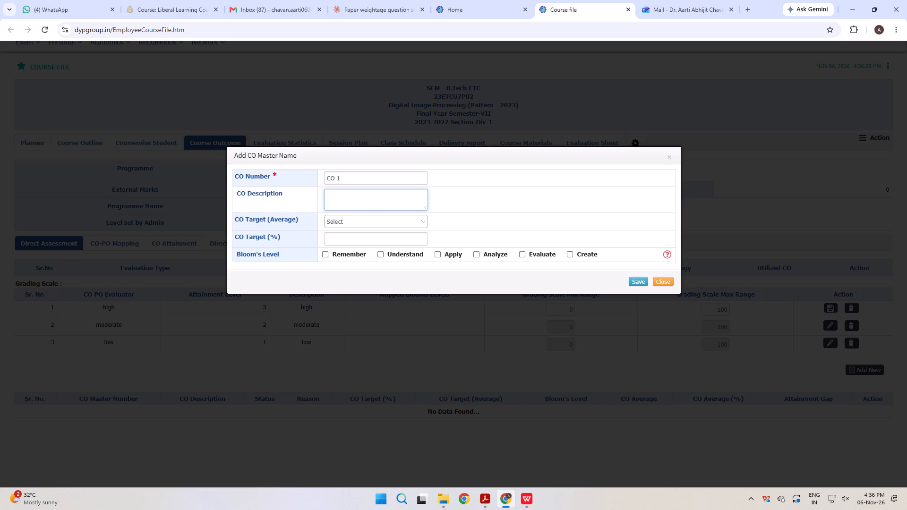
key("ctrl+v")
Set CO 1's CO Target (Average) to 2-(moderate) and its CO Target (%) to 20.
left_click(350, 221)
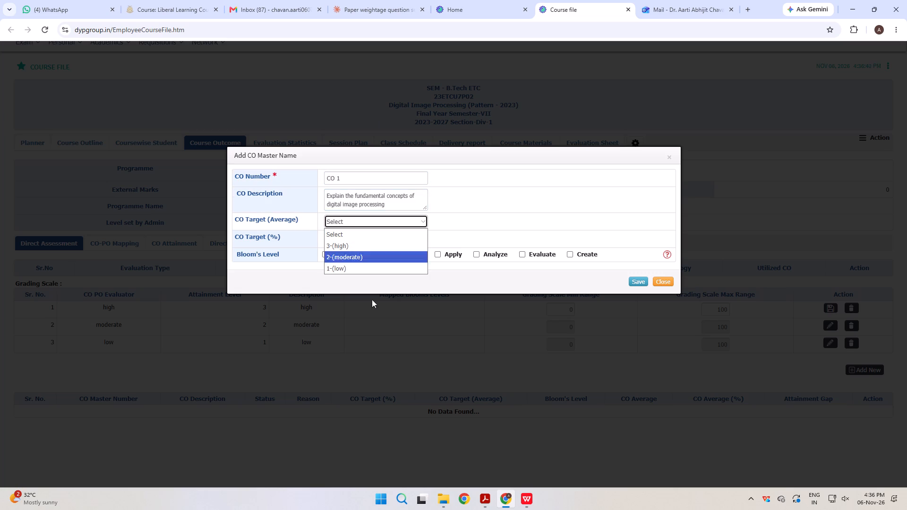
left_click(487, 499)
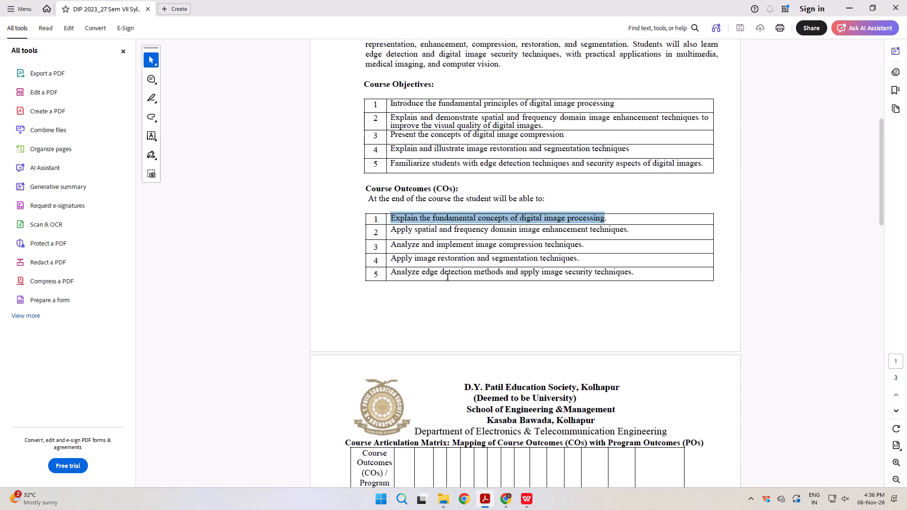
left_click(508, 499)
left_click(357, 222)
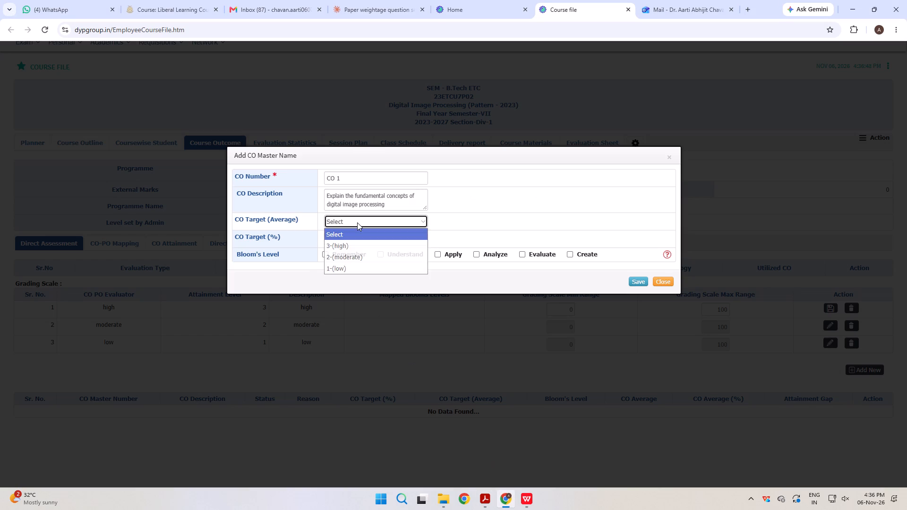
left_click(346, 257)
left_click(354, 239)
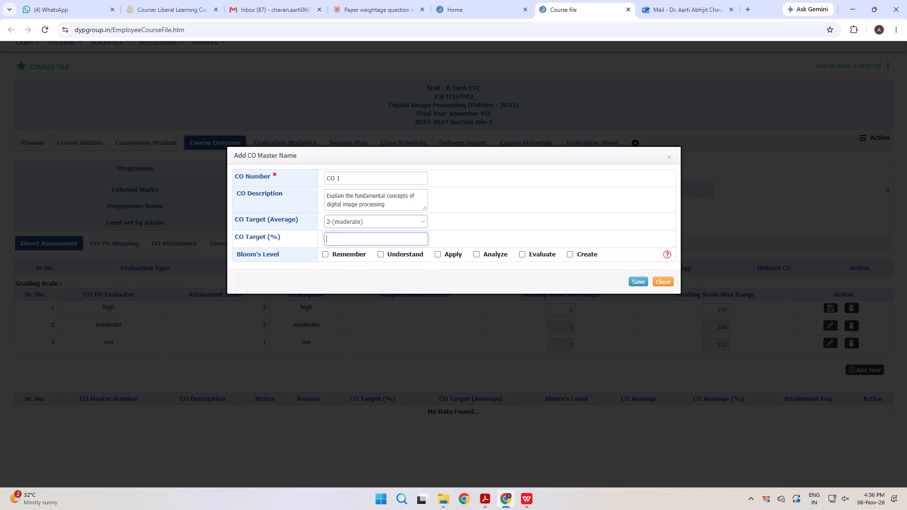
type("20")
Assign the Bloom's levels Remember, Understand, Apply and Analyze to CO 1 and save the entry.
left_click(325, 254)
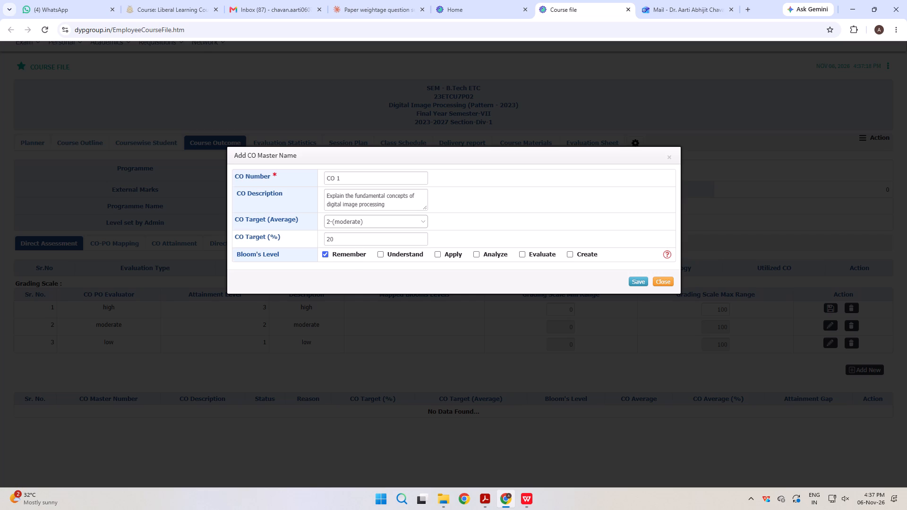
left_click(381, 257)
left_click(437, 256)
left_click(477, 255)
left_click(636, 281)
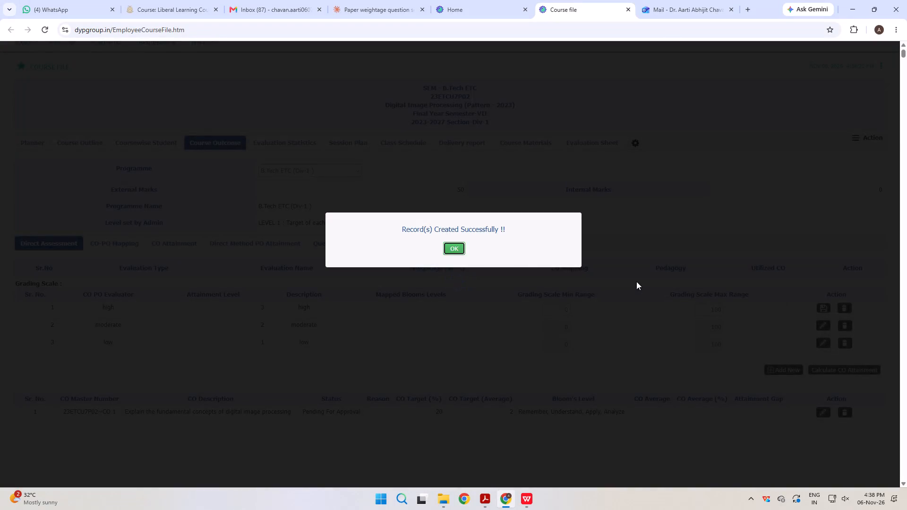
left_click(453, 246)
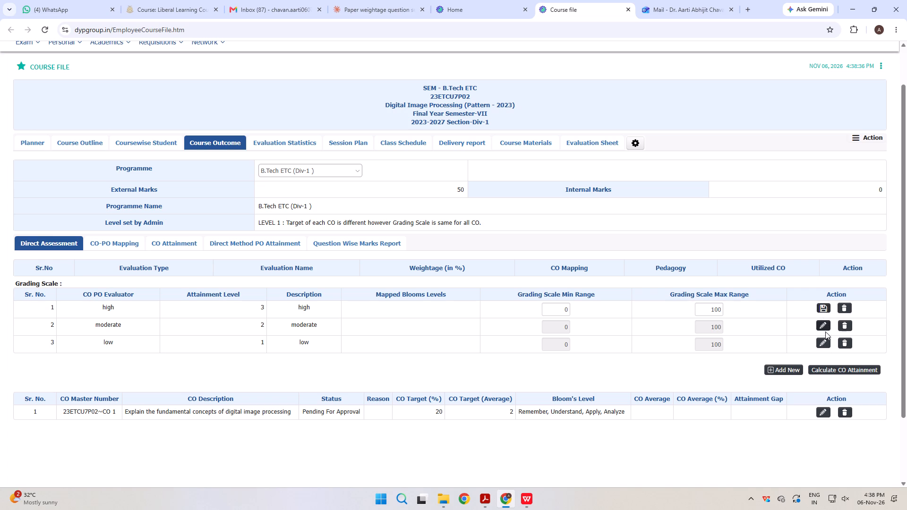
Add another CO master entry with the CO number "CO 2".
left_click(789, 371)
left_click(352, 173)
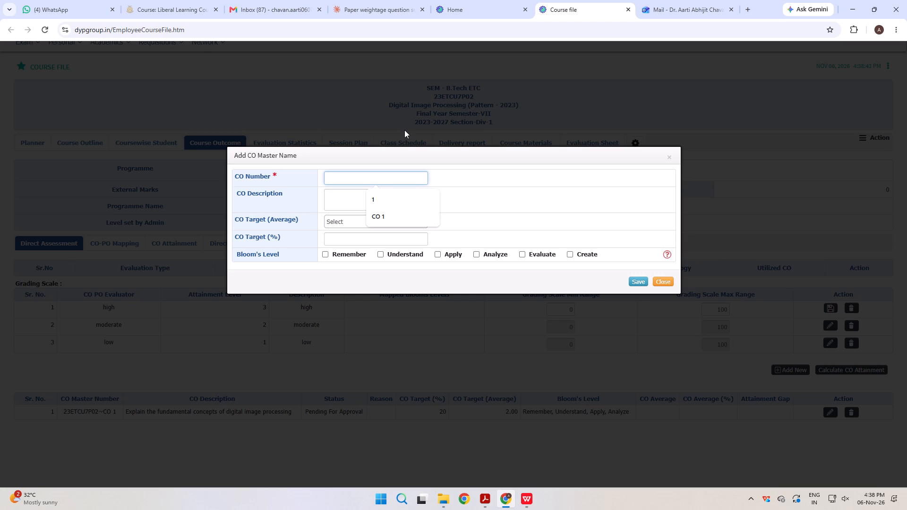
type("CO 2")
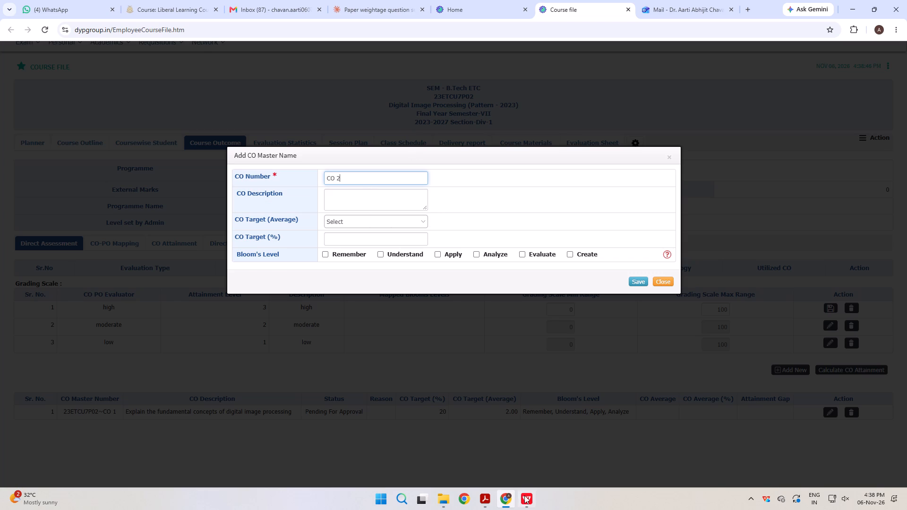
Copy "Apply spatial and frequency domain image enhancement techniques" from the syllabus PDF into the CO 2 description in the browser.
left_click(482, 501)
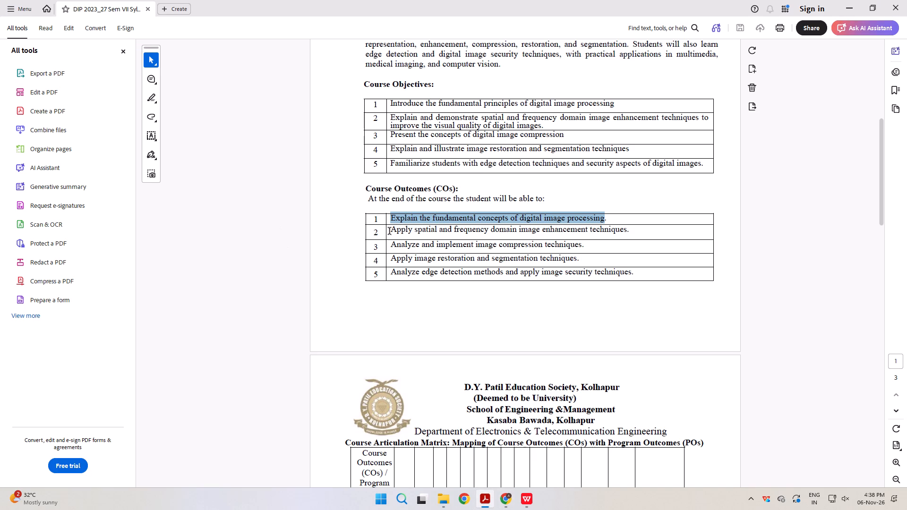
left_click_drag(392, 231, 610, 230)
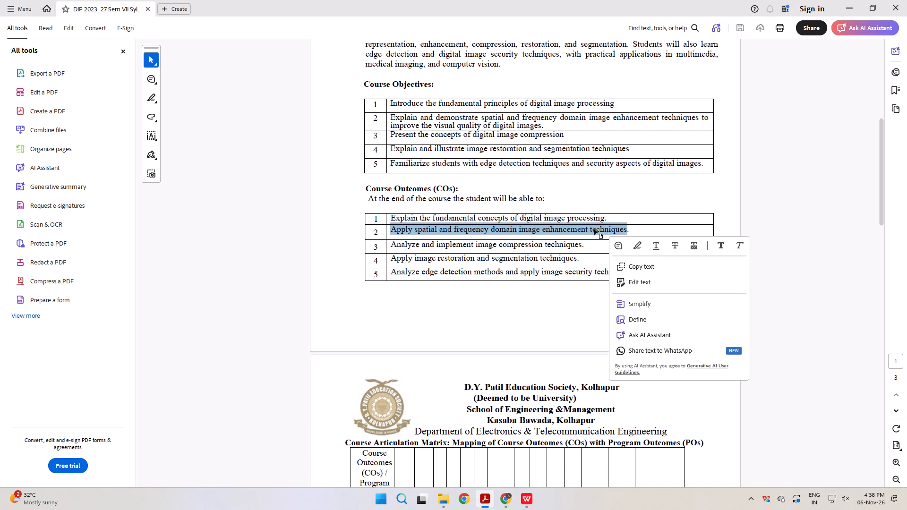
key("ctrl+c")
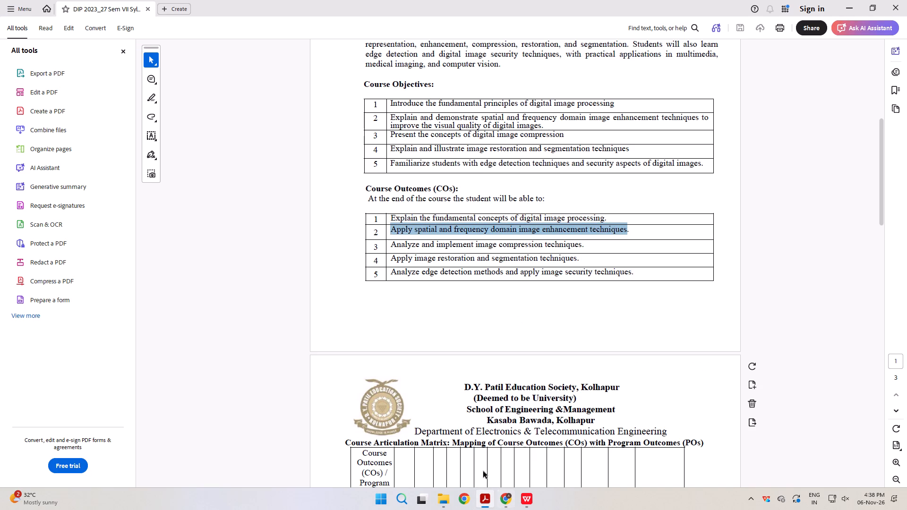
left_click(506, 504)
left_click(376, 194)
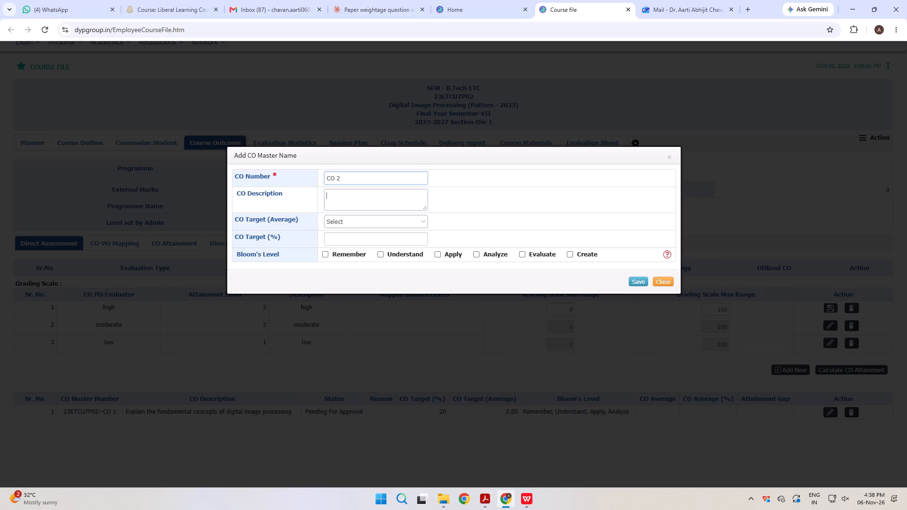
key("ctrl+v")
Set CO 2's CO Target (Average) to 2-(moderate) and its CO Target (%) to 20.
left_click(377, 223)
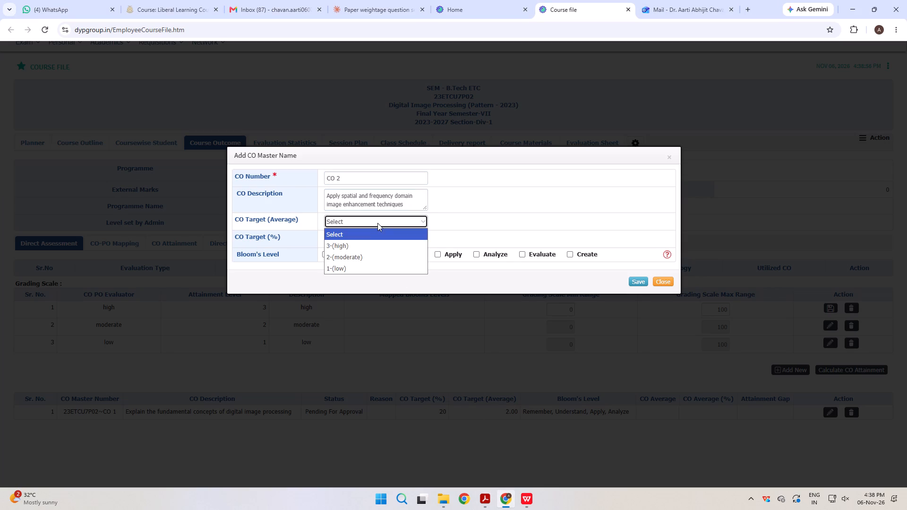
left_click(342, 259)
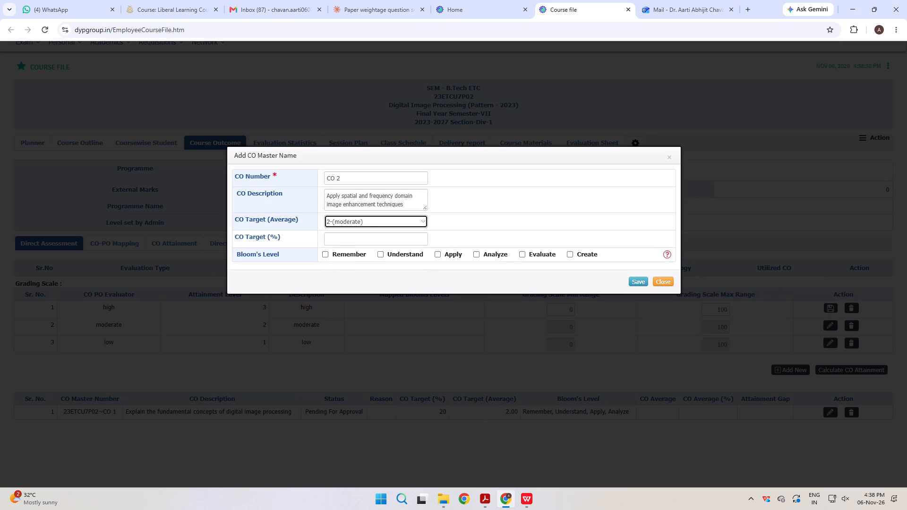
left_click(342, 238)
left_click(391, 261)
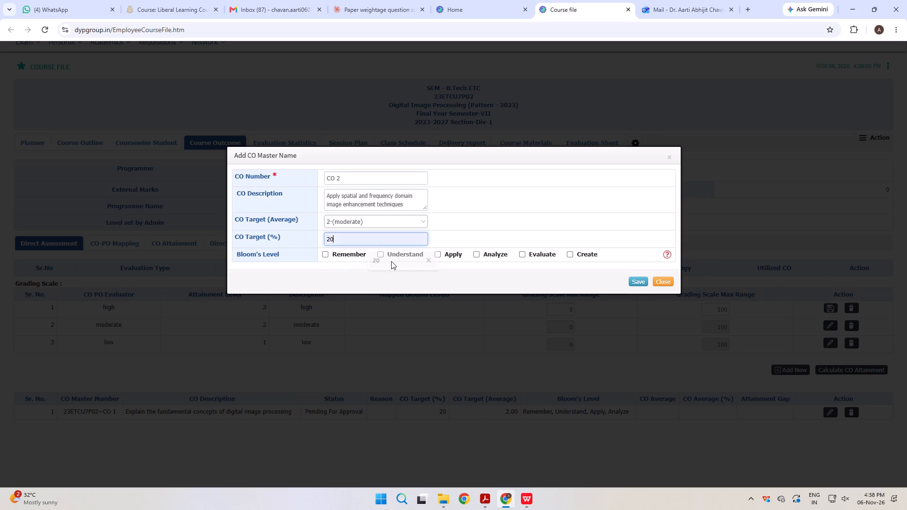
Assign the Bloom's levels Remember, Understand, Apply and Analyze to CO 2 and save the entry.
left_click(325, 257)
left_click(385, 253)
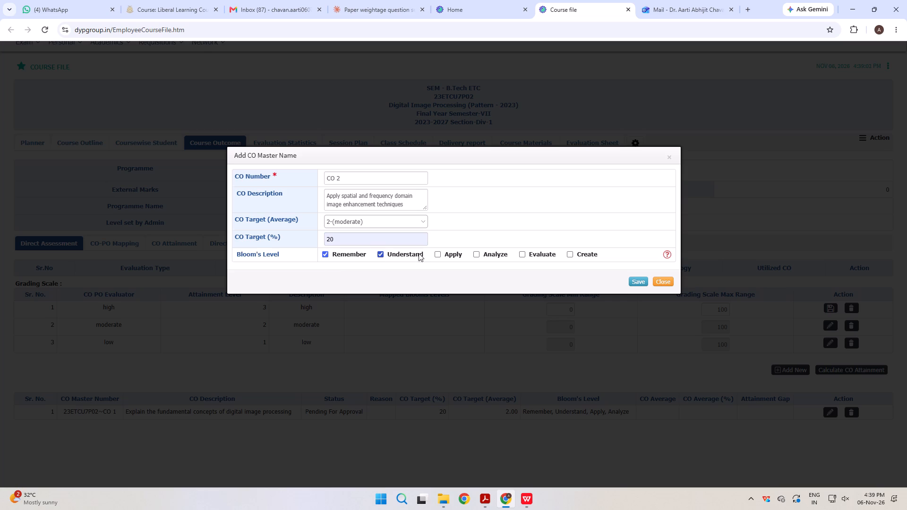
left_click(436, 253)
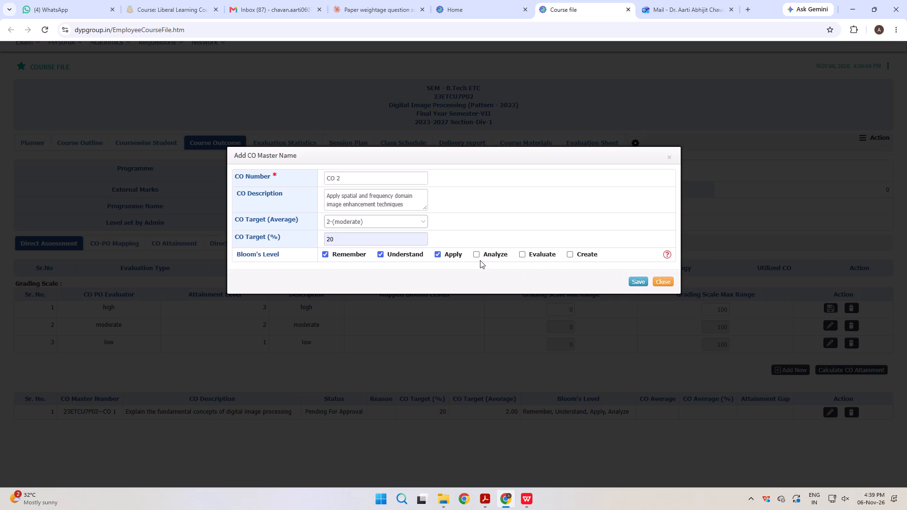
left_click(474, 254)
left_click(634, 281)
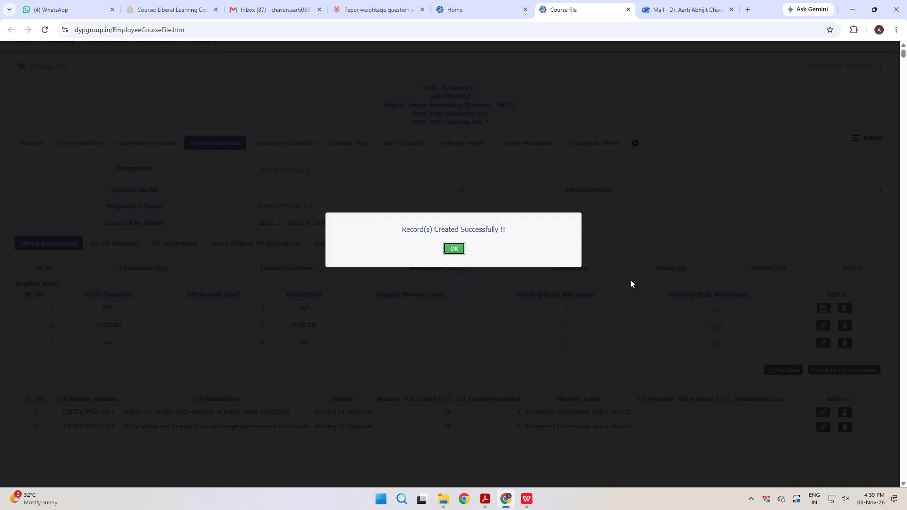
left_click(453, 250)
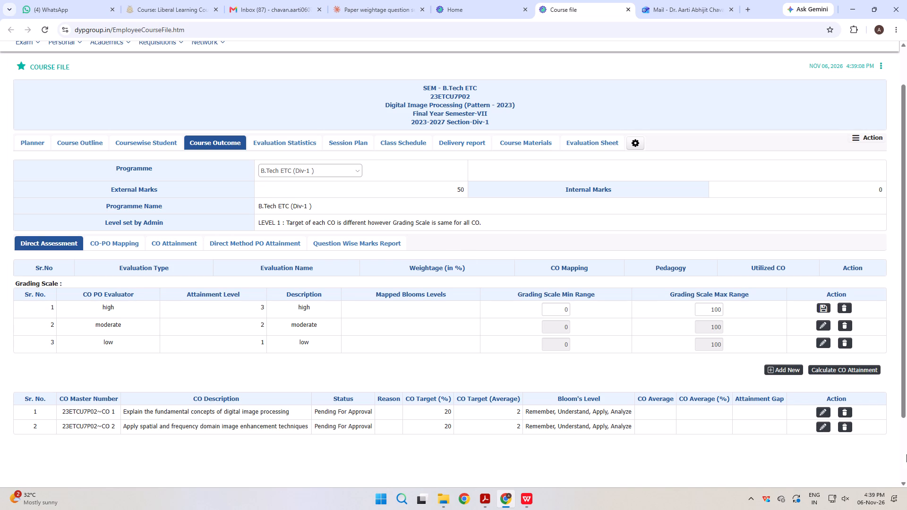
Add another CO master entry with the CO number "CO 3".
left_click(782, 371)
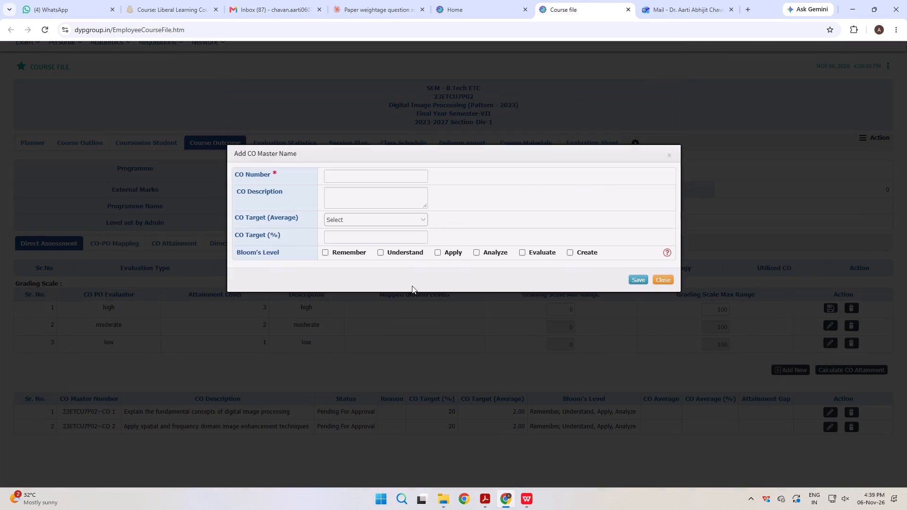
left_click(358, 176)
left_click(379, 236)
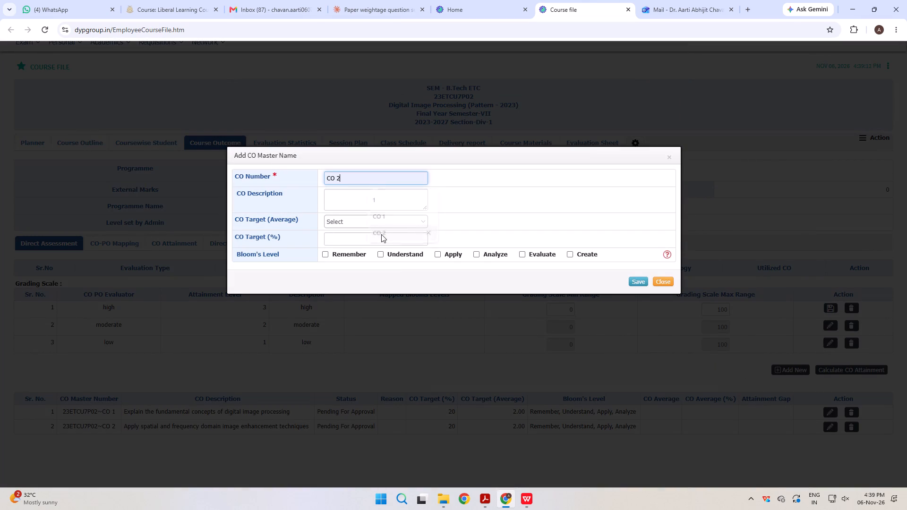
key("BackSpace")
key("3")
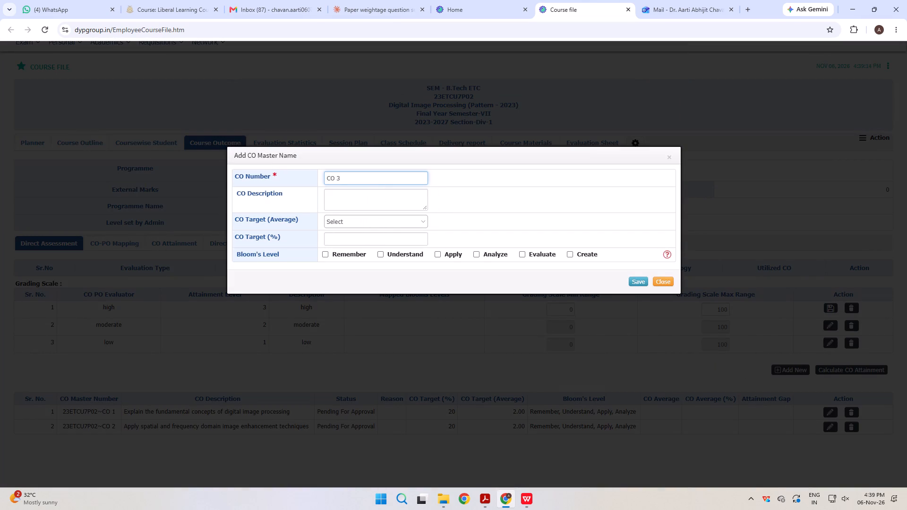
Copy "Analyze and implement image compression techniques" from the syllabus PDF into the CO 3 description in the browser.
left_click(354, 195)
left_click(481, 502)
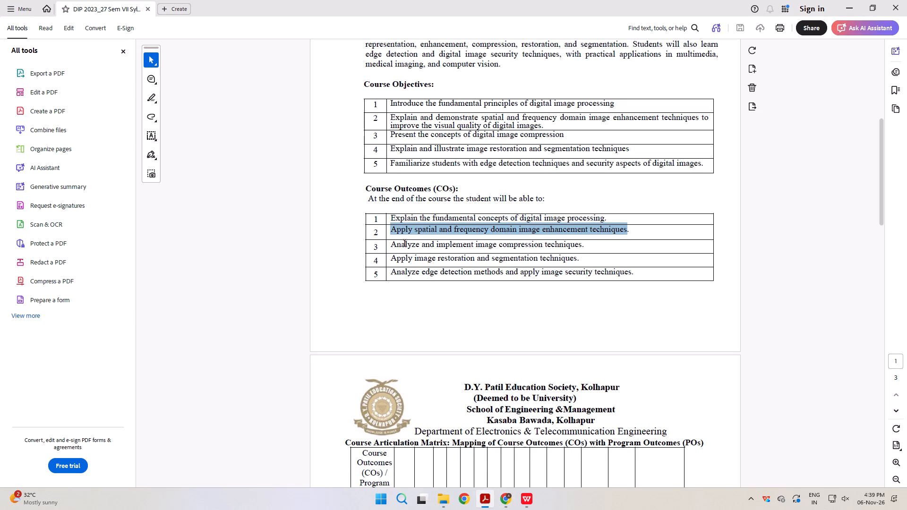
left_click_drag(392, 246, 577, 247)
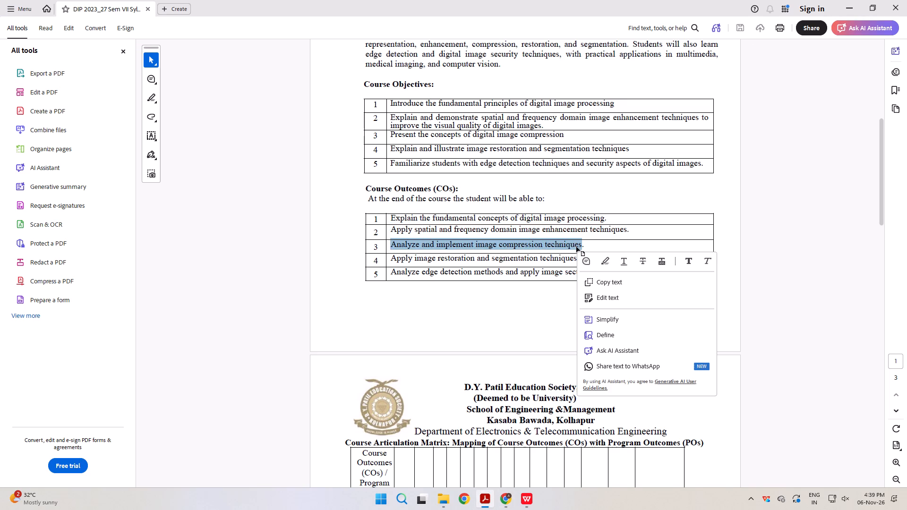
key("ctrl+c")
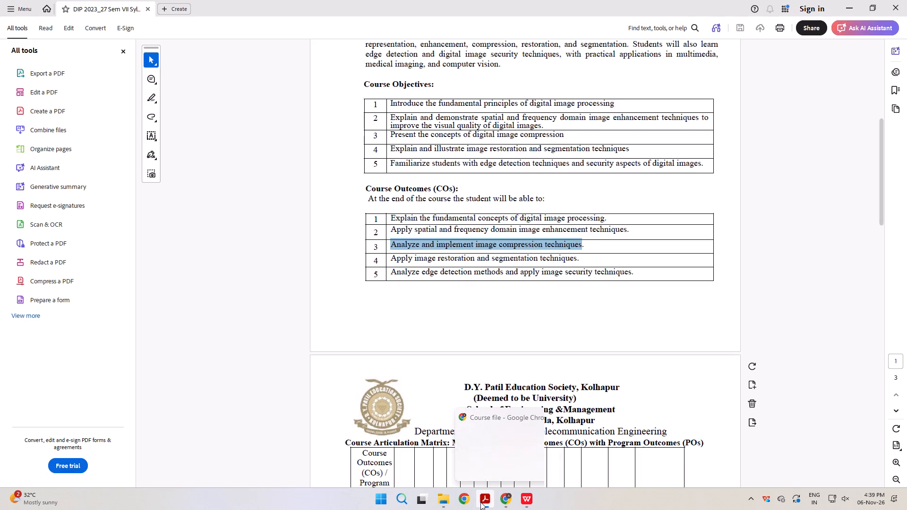
left_click(510, 501)
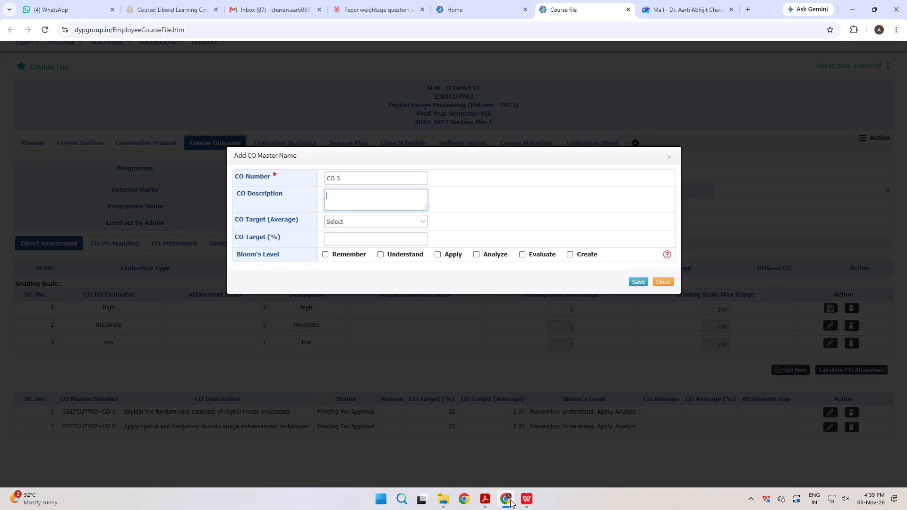
key("ctrl+v")
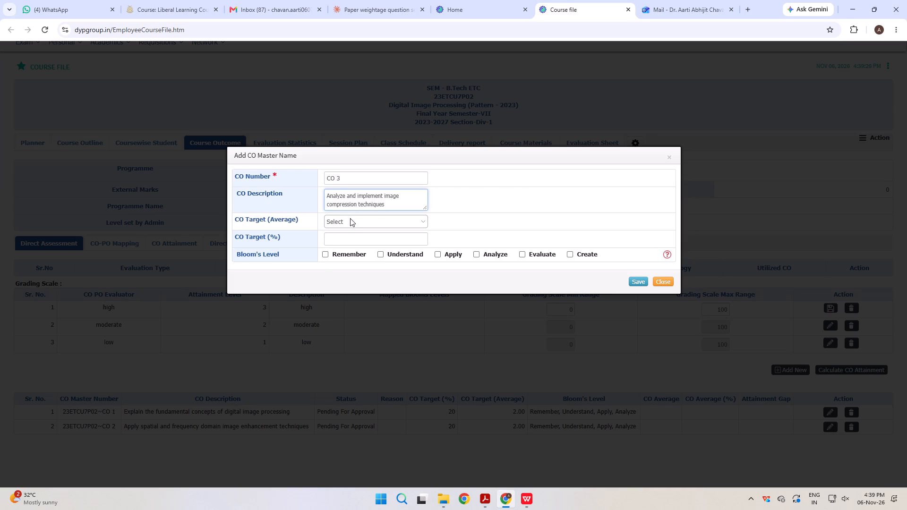
Set CO 3's CO Target (Average) to 2-(moderate) and its CO Target (%) to 20.
left_click(350, 221)
left_click(341, 257)
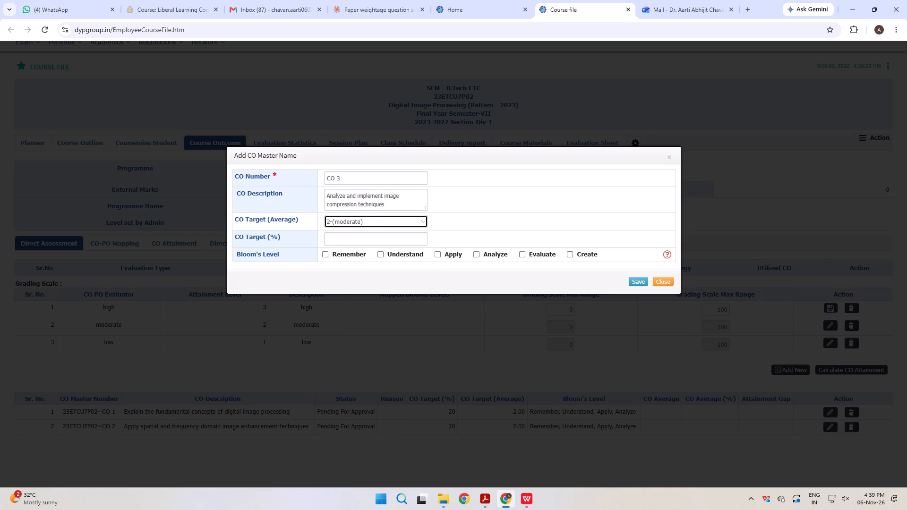
left_click(338, 238)
left_click(384, 262)
Assign the Bloom's levels Remember, Understand, Apply and Analyze to CO 3 and save the entry.
left_click(341, 255)
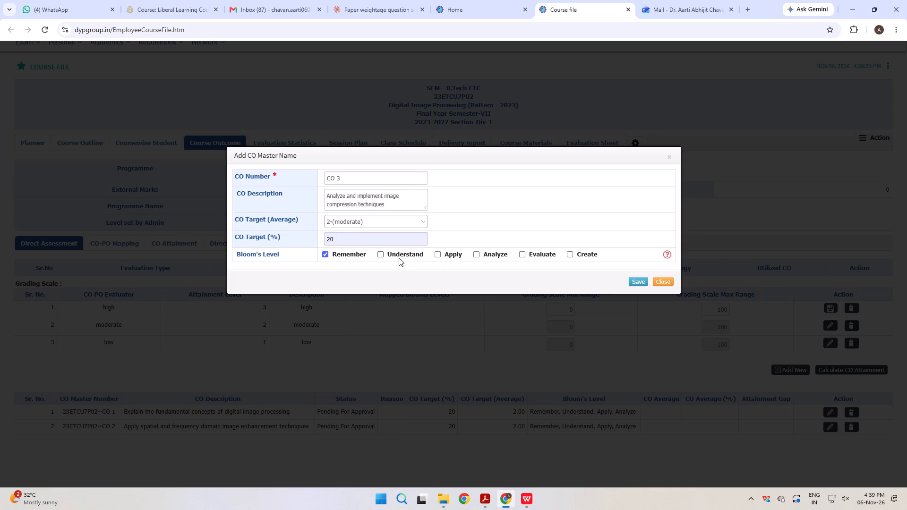
left_click(405, 255)
left_click(450, 255)
left_click(495, 255)
left_click(642, 281)
left_click(455, 252)
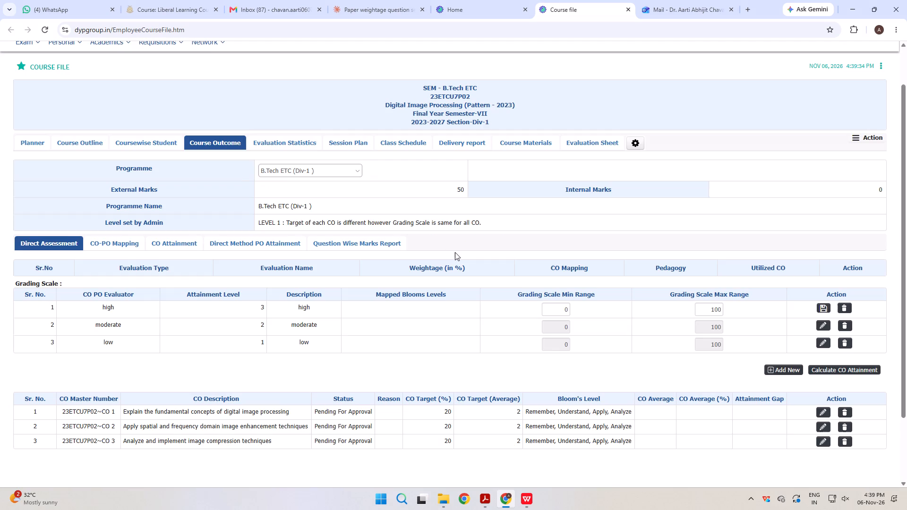
Add another CO master entry with the CO number "CO 4".
left_click(787, 371)
left_click(350, 177)
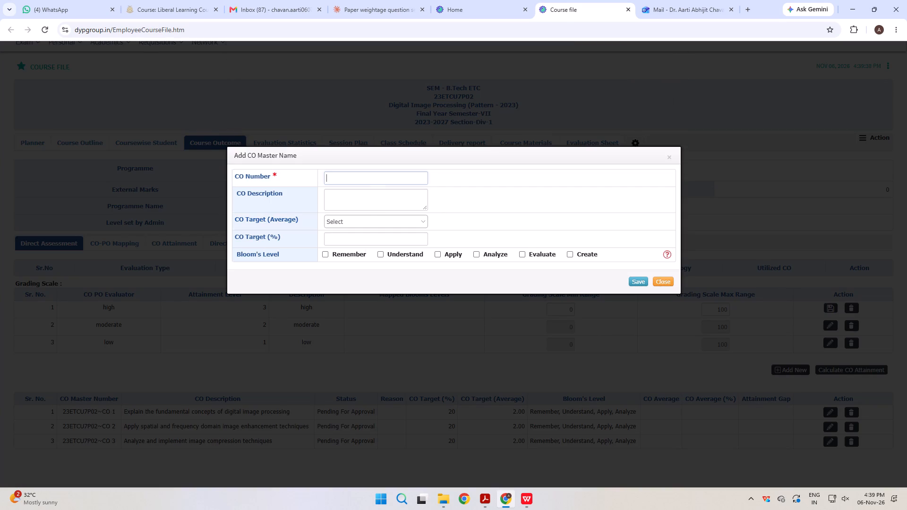
left_click(380, 251)
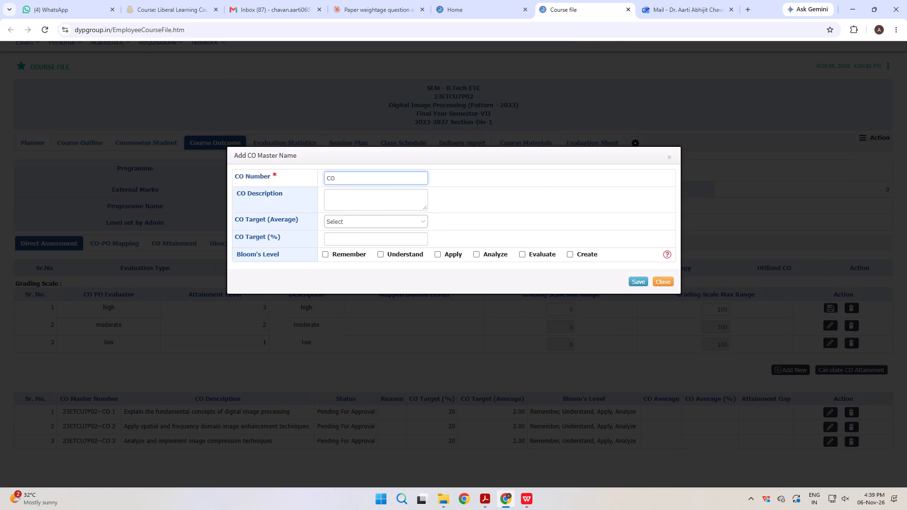
key("BackSpace")
key("4")
Copy "Apply image restoration and segmentation techniques." from the syllabus PDF into the CO 4 description in the browser.
left_click(358, 193)
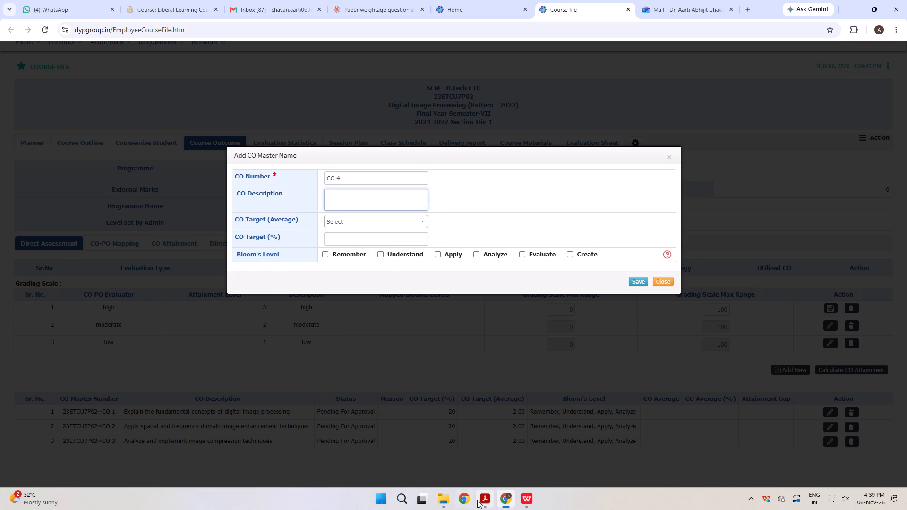
left_click(485, 499)
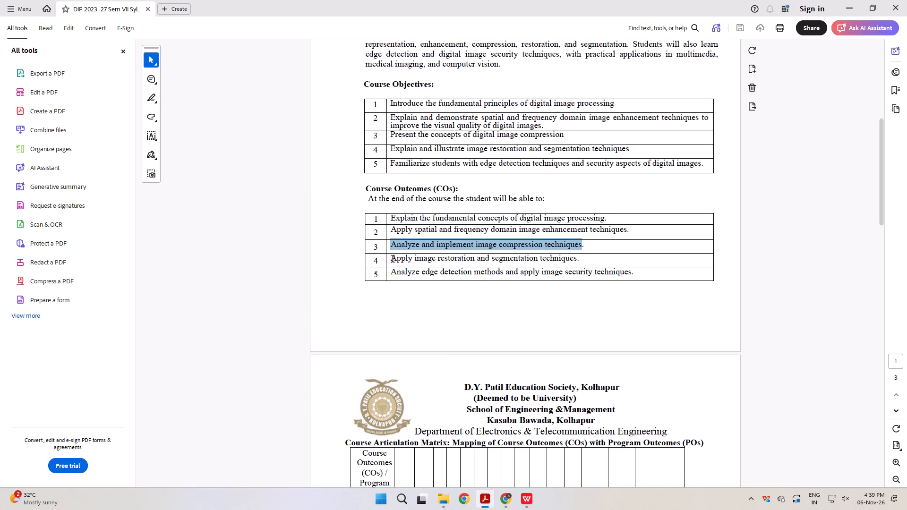
left_click_drag(393, 259, 580, 261)
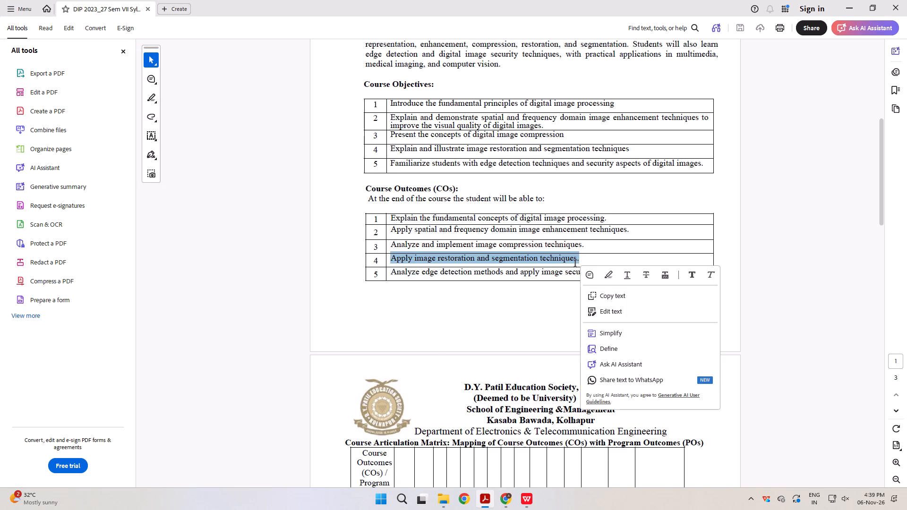
key("ctrl+c")
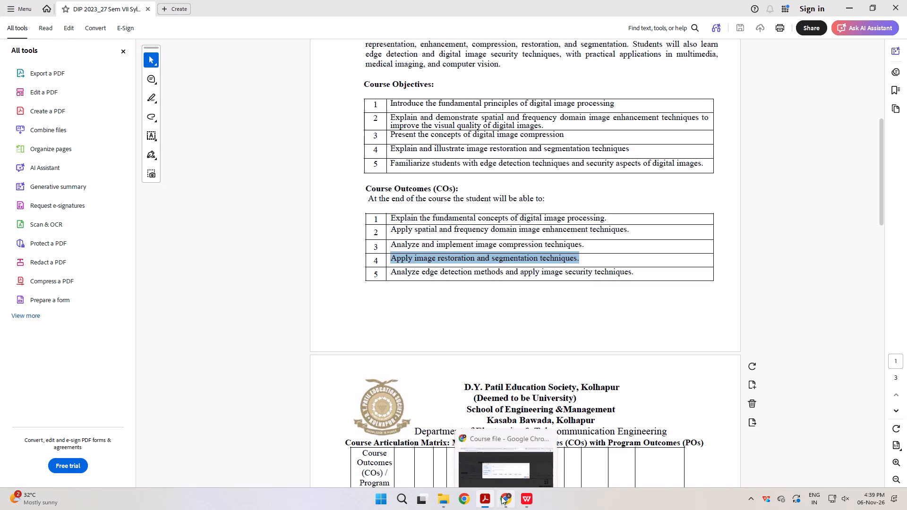
left_click(487, 498)
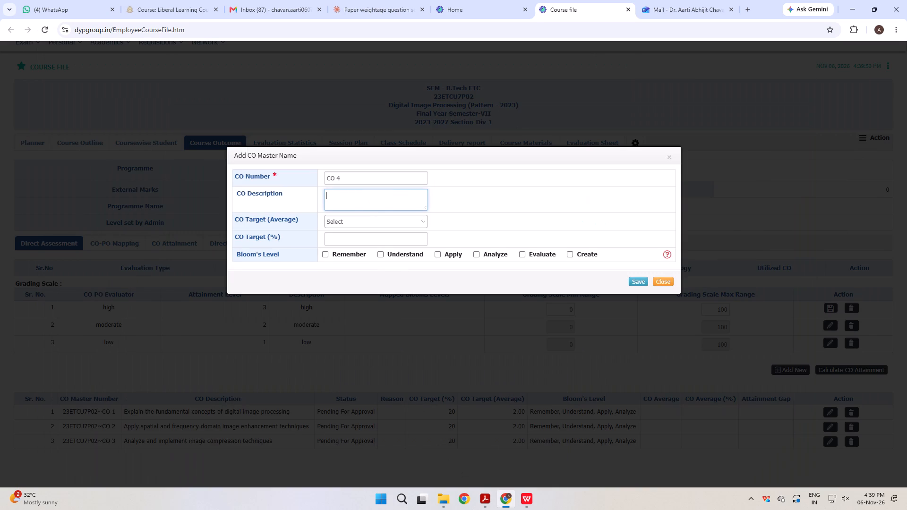
key("ctrl+v")
Assign the Bloom's levels Remember, Understand, Apply and Analyze to CO 4.
left_click(336, 255)
left_click(406, 254)
left_click(462, 253)
left_click(462, 255)
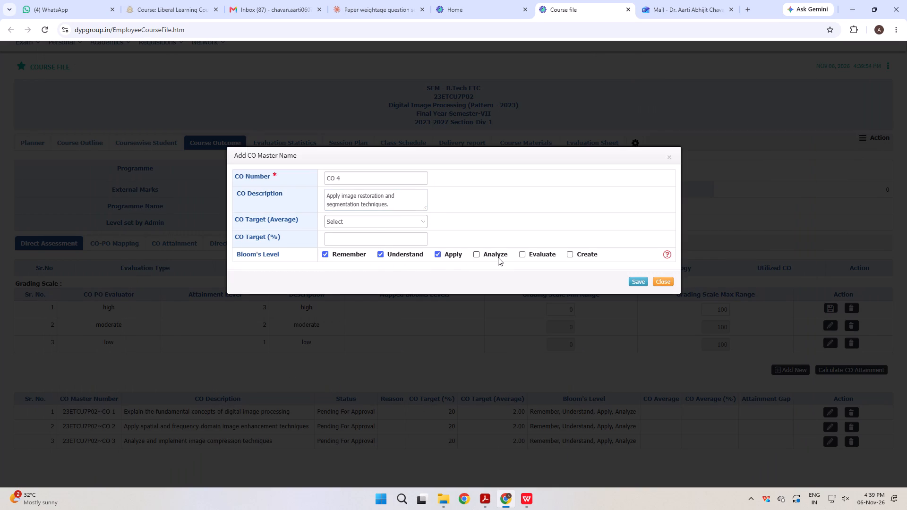
left_click(498, 256)
Set CO 4's CO Target (%) to 20 and its CO Target (Average) to 2-(moderate), and save the entry.
left_click(384, 244)
left_click(389, 263)
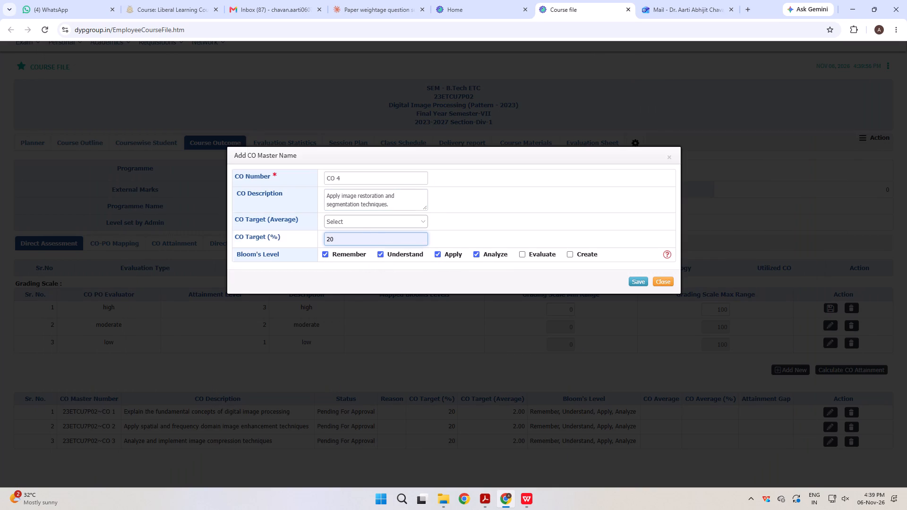
left_click(376, 223)
left_click(348, 256)
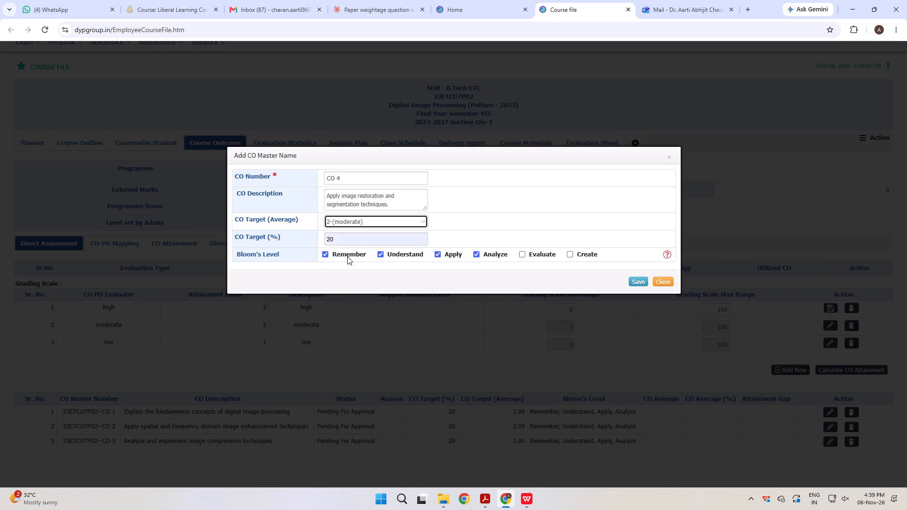
left_click(640, 283)
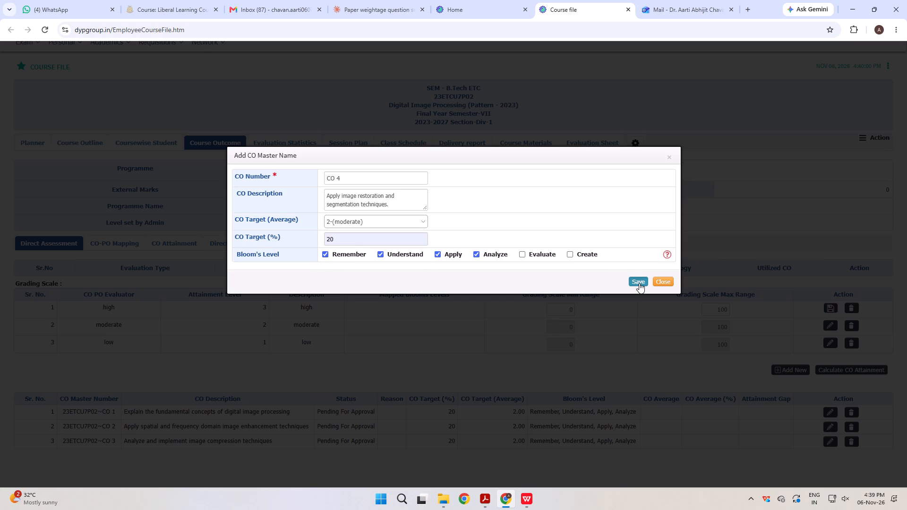
left_click(451, 250)
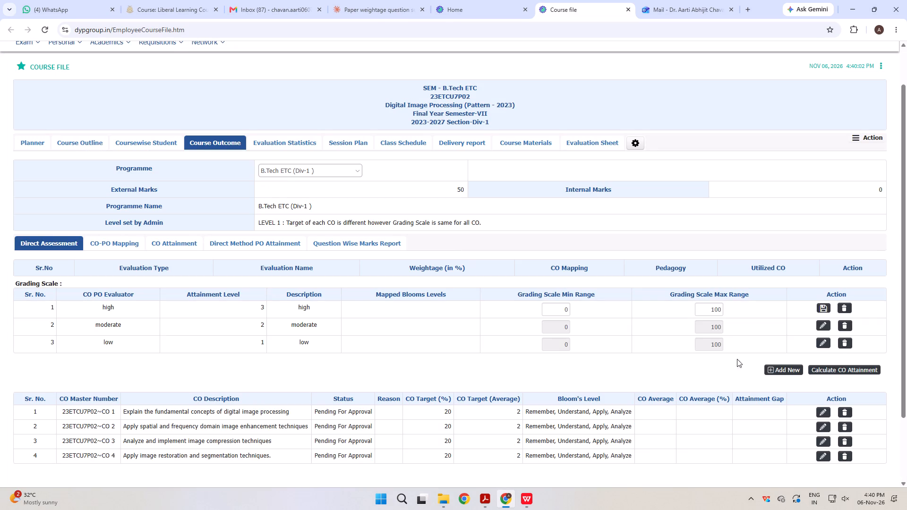
Add a CO master entry numbered "CO 5" with the description "Analyze edge detection methods and apply image security techniques." copied from the syllabus PDF.
left_click(780, 367)
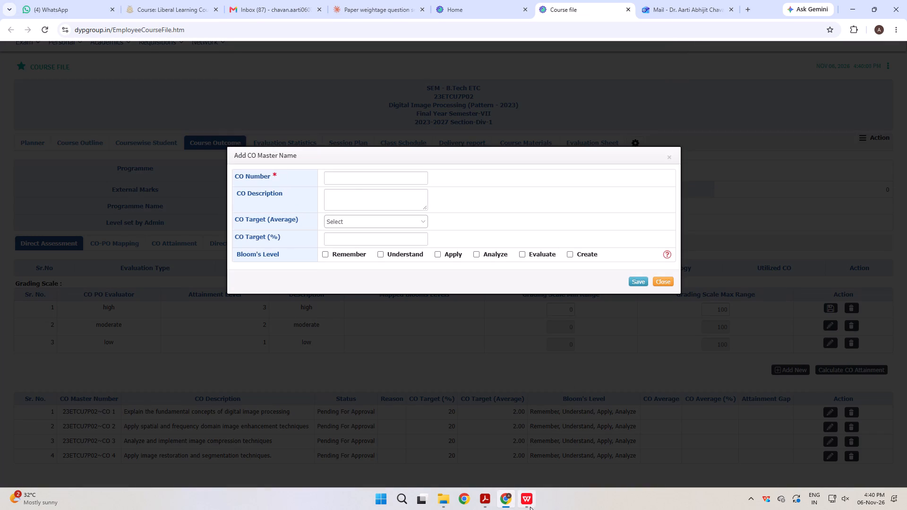
left_click(487, 504)
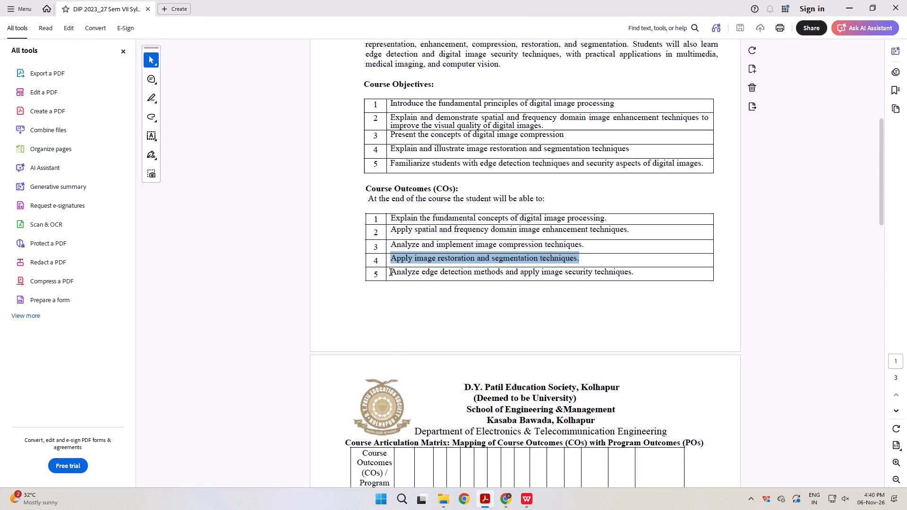
left_click_drag(392, 273, 633, 275)
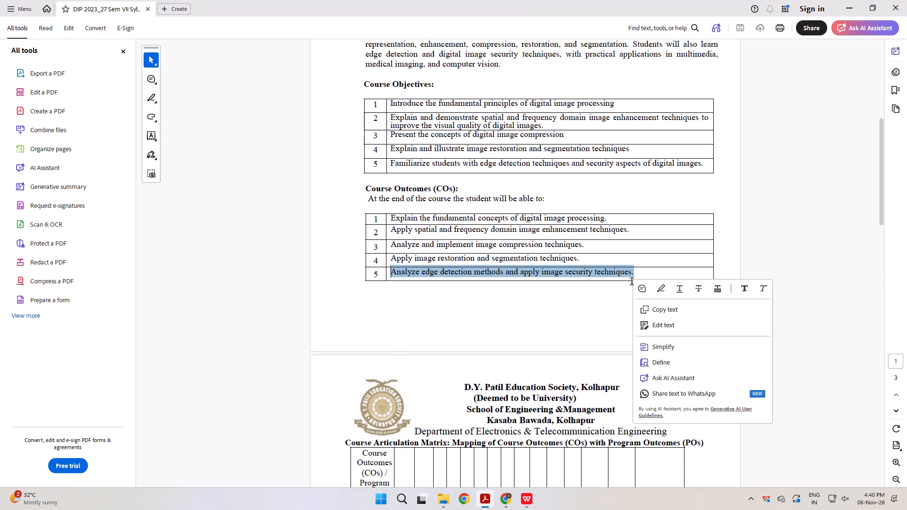
key("ctrl+c")
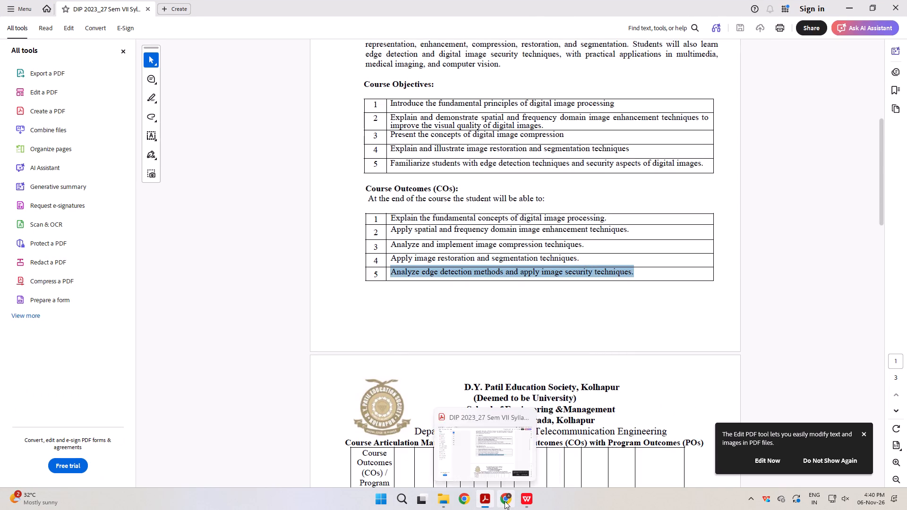
left_click(505, 501)
left_click(343, 180)
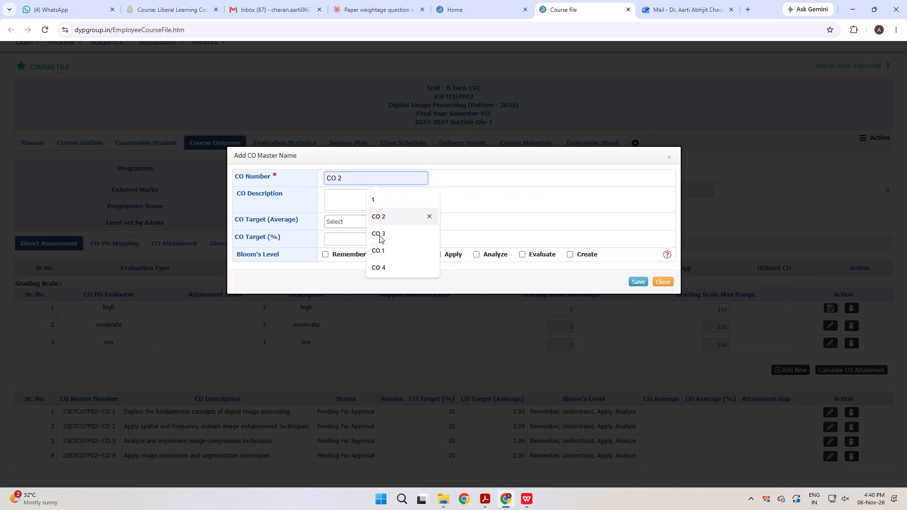
left_click(376, 269)
key("BackSpace")
key("5")
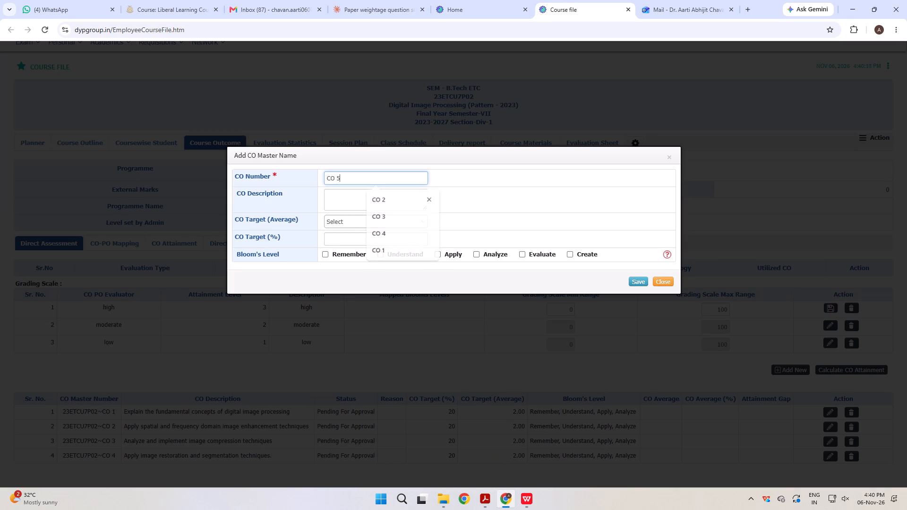
left_click(354, 204)
key("ctrl+v")
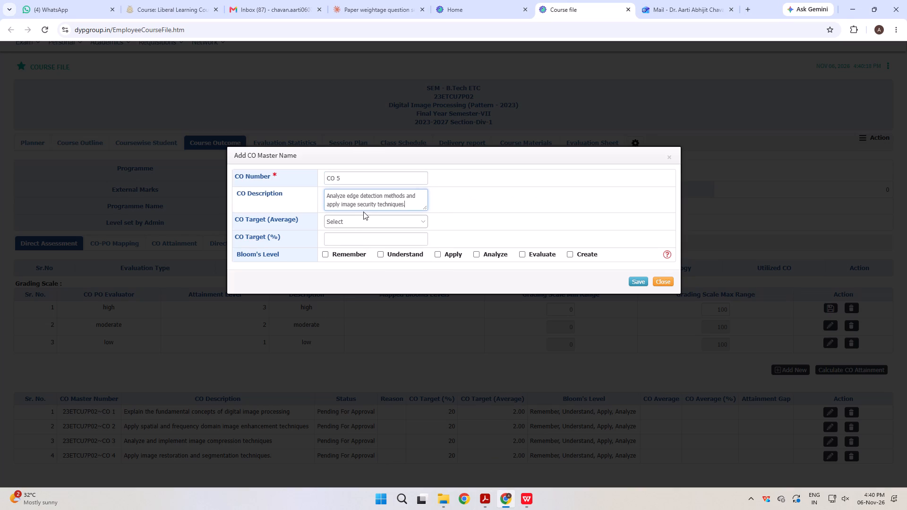
Set CO 5's CO Target (Average) to 2-(moderate) and its CO Target (%) to 20.
left_click(362, 222)
left_click(354, 256)
left_click(354, 236)
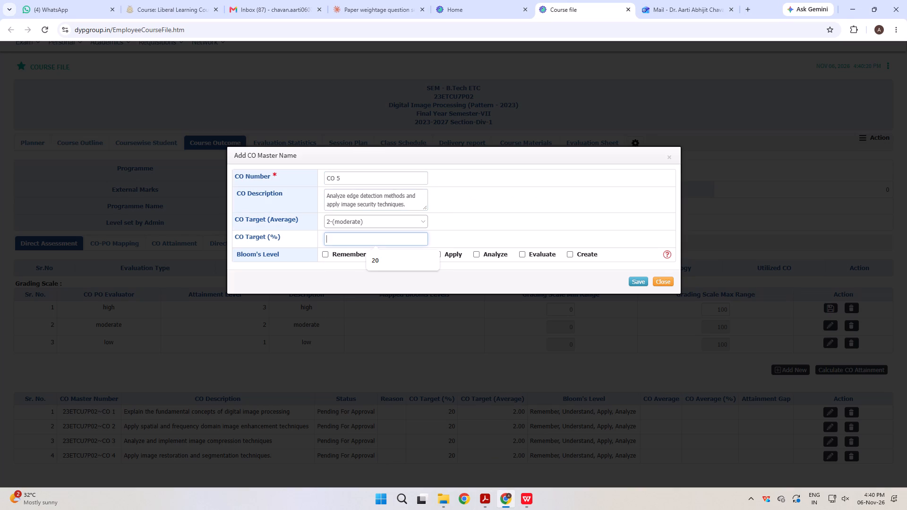
left_click(383, 258)
Assign the Bloom's levels Remember, Understand, Apply and Analyze to CO 5 and save the entry.
left_click(365, 258)
left_click(401, 255)
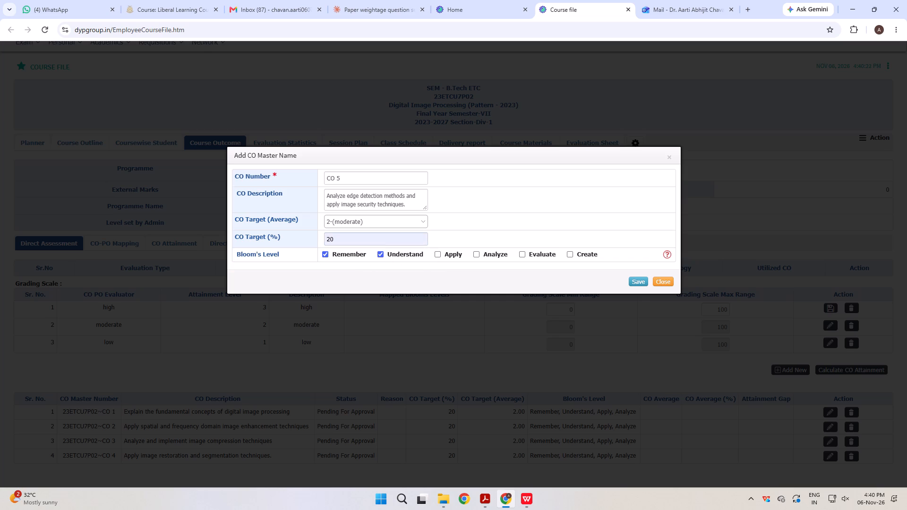
left_click(466, 257)
left_click(441, 256)
left_click(492, 256)
left_click(445, 255)
left_click(631, 281)
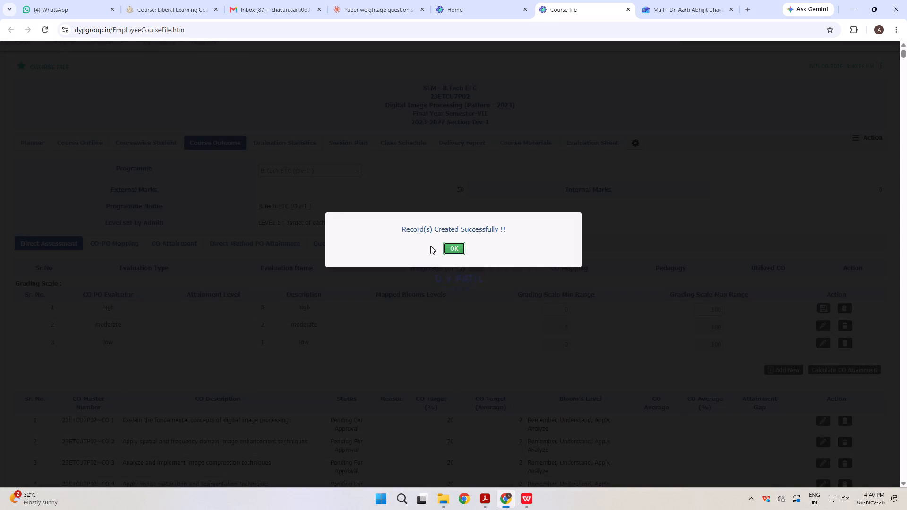
left_click(457, 249)
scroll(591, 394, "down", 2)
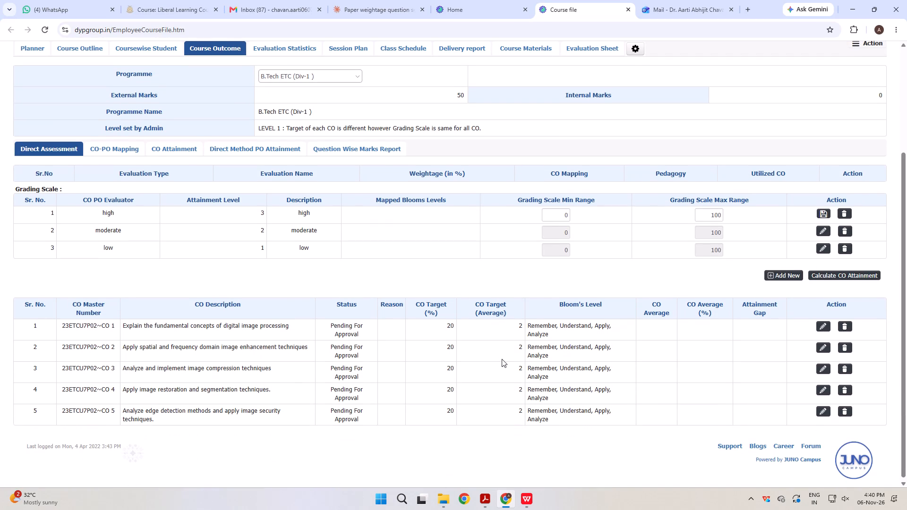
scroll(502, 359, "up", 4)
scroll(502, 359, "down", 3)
Open the third-year Microcontrollers(RISC) MDM course file and close the Digital Image Processing course file.
scroll(502, 359, "up", 6)
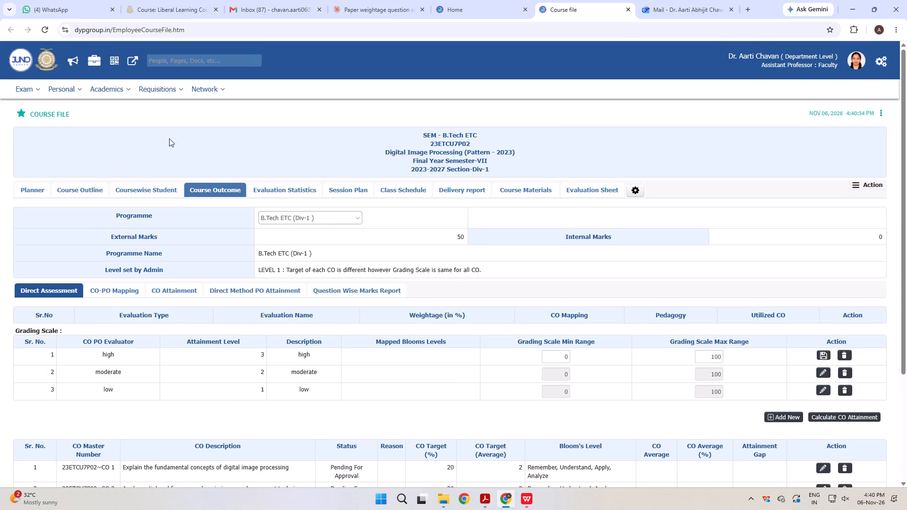
scroll(335, 340, "down", 5)
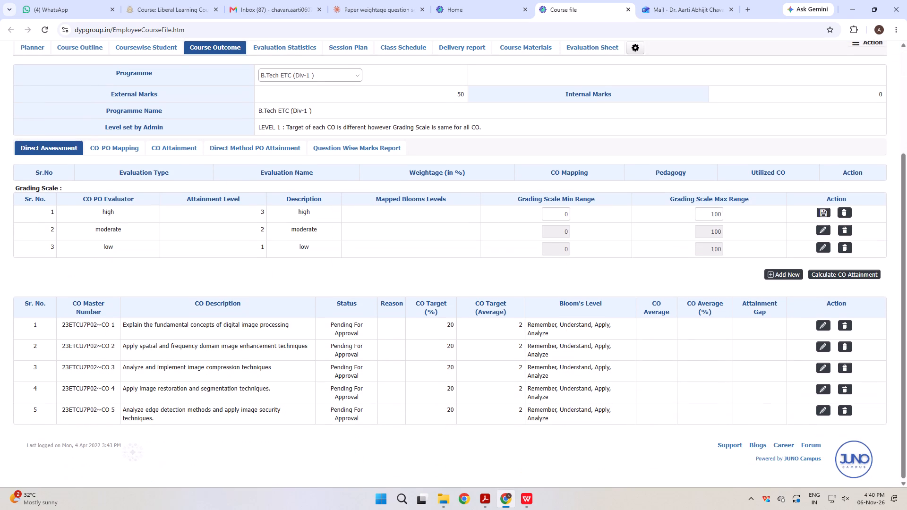
scroll(335, 342, "down", 3)
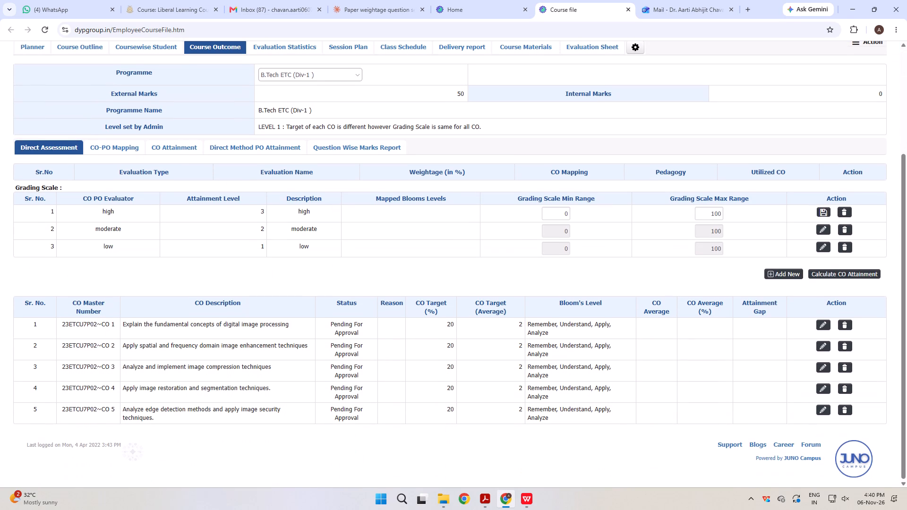
scroll(335, 342, "up", 7)
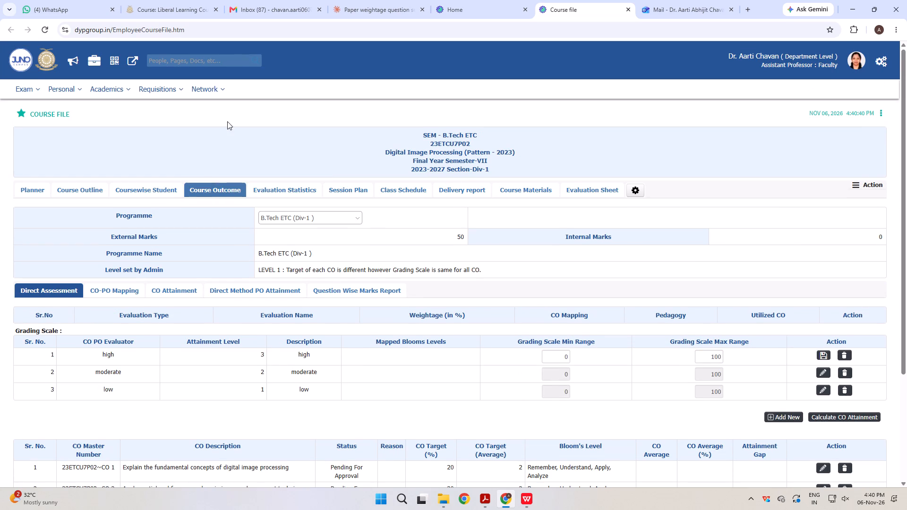
left_click(127, 57)
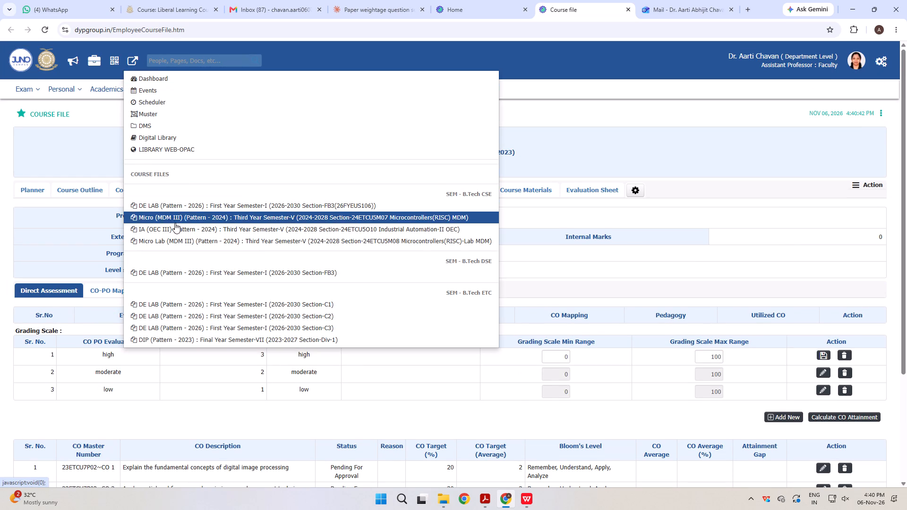
left_click(174, 218)
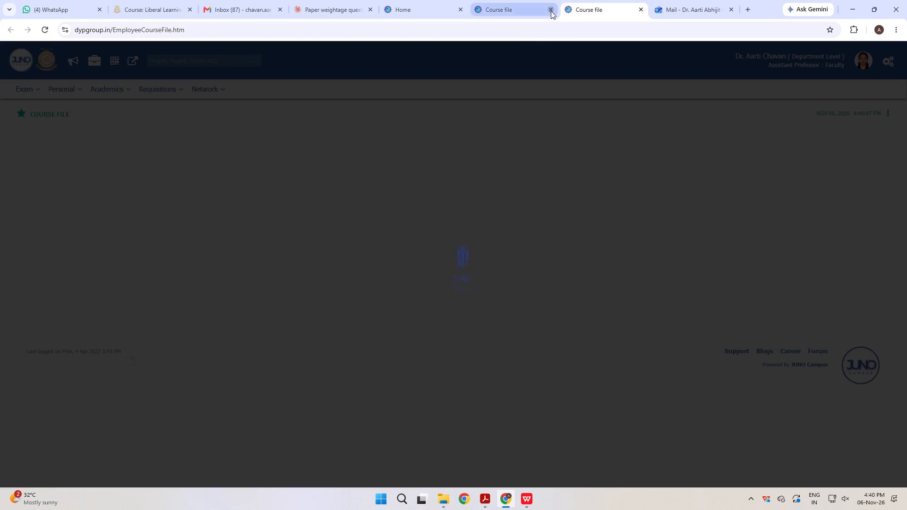
left_click(551, 11)
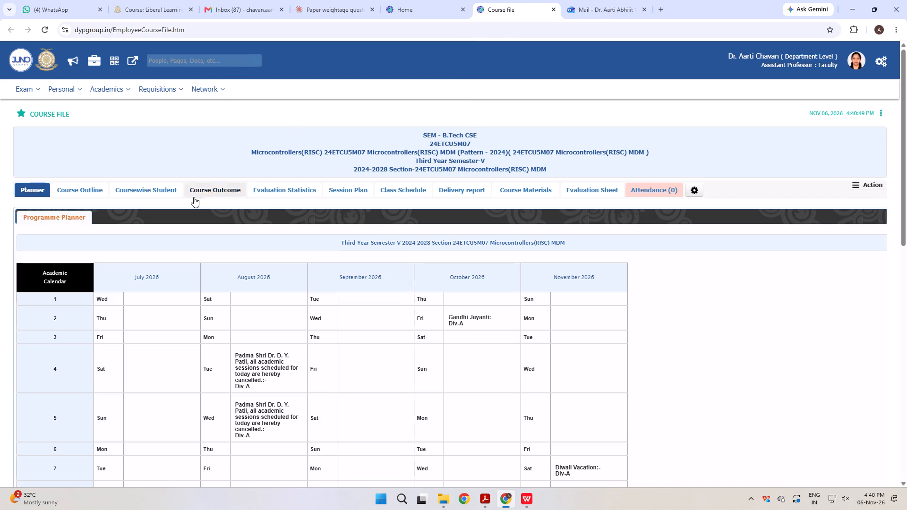
Show the direct assessment course outcomes of the Microcontrollers(RISC) MDM course file for the programme B.Tech CSE (Div-A).
left_click(206, 193)
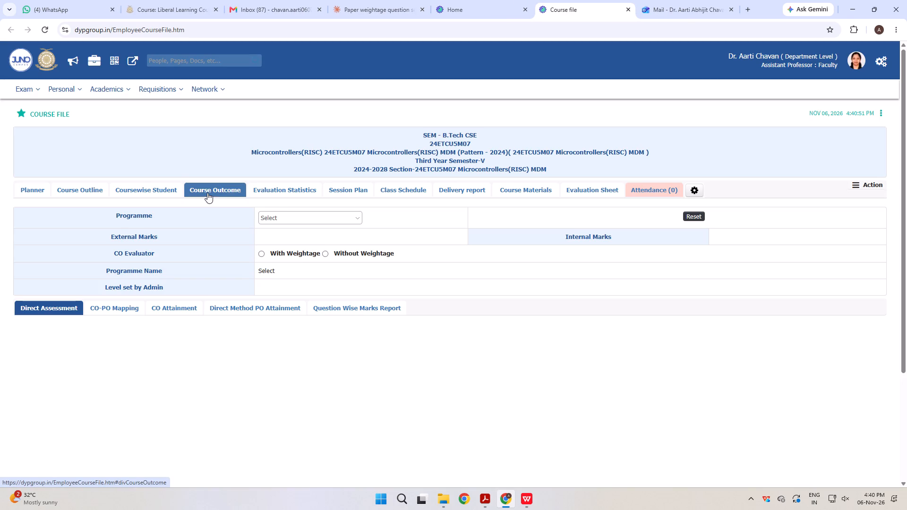
left_click(332, 218)
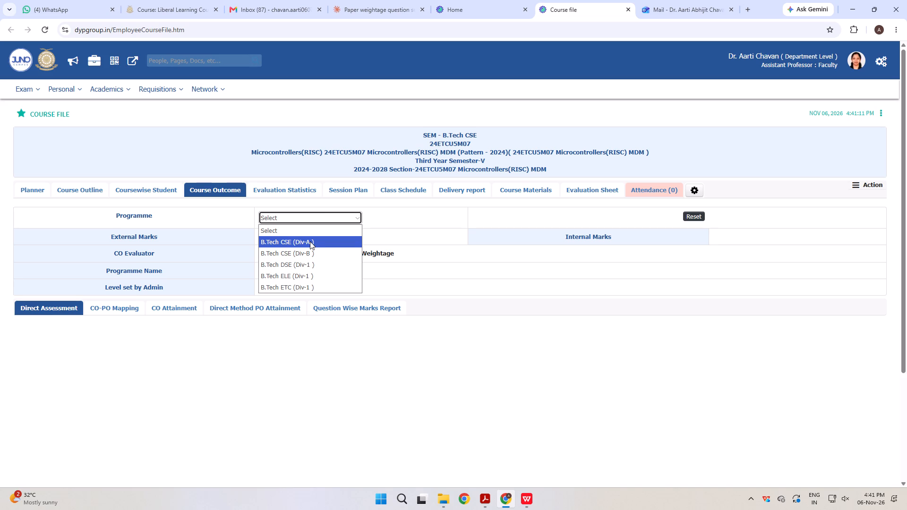
left_click(310, 241)
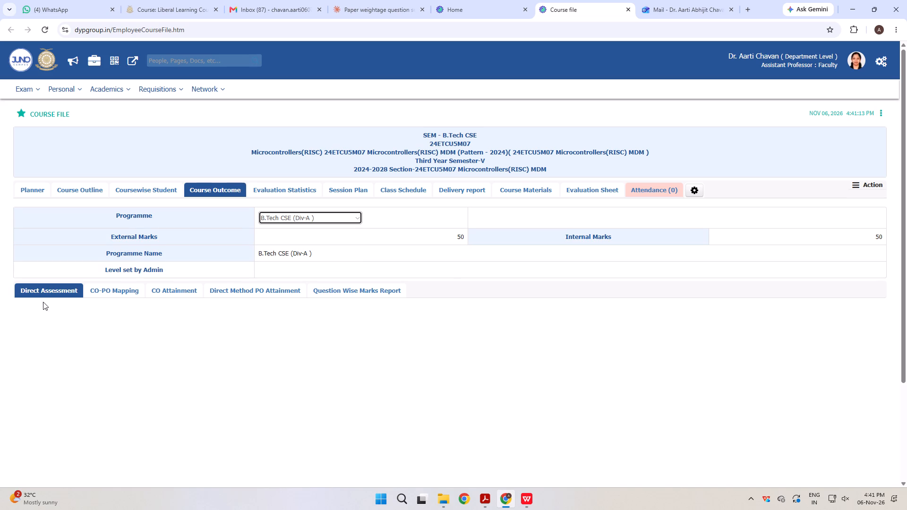
double_click(30, 291)
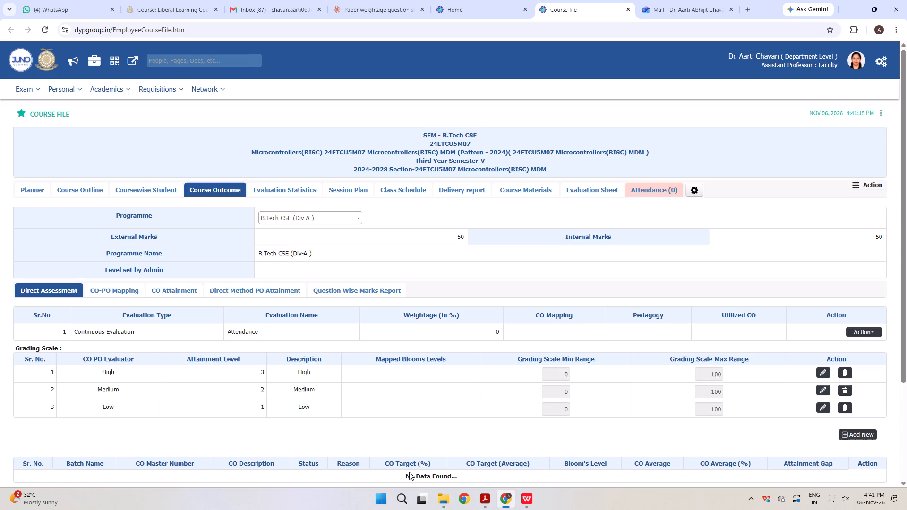
left_click(351, 216)
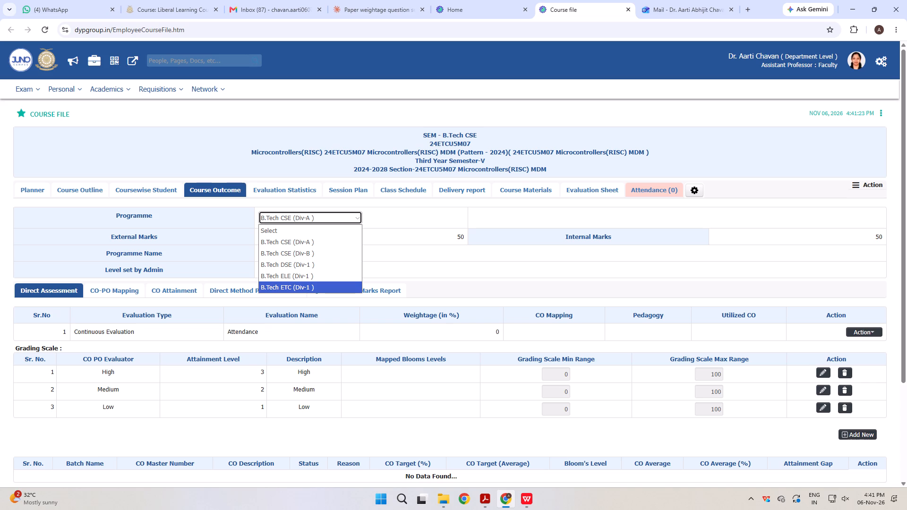
left_click(293, 242)
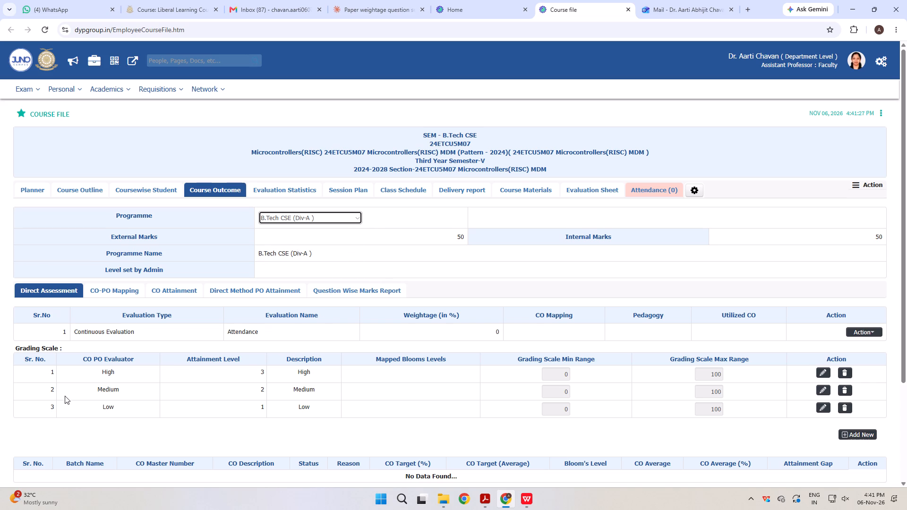
scroll(147, 428, "down", 2)
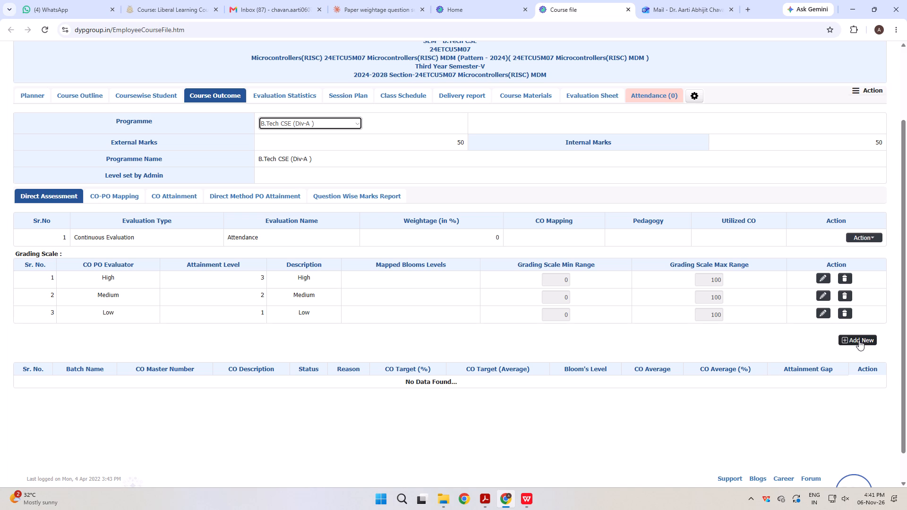
left_click(354, 124)
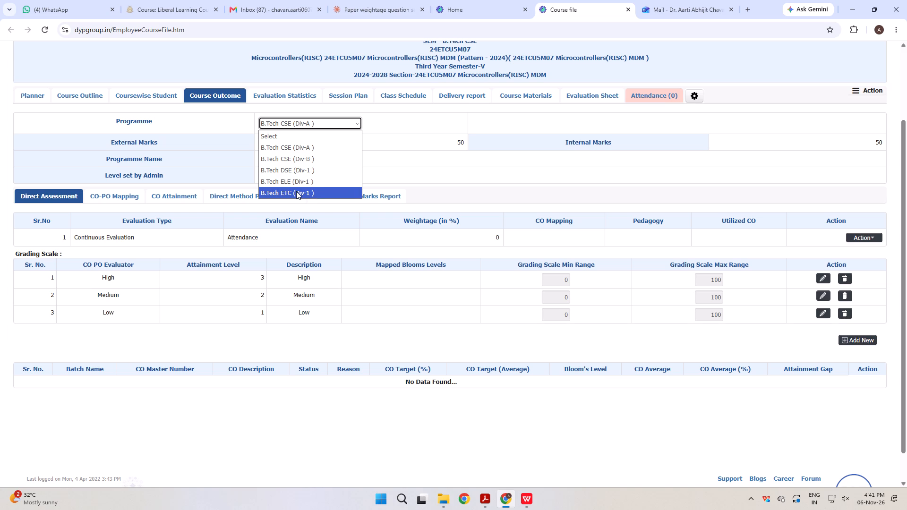
left_click(310, 147)
Start a new CO master entry for B.Tech CSE (Div-A) with the CO number "CO 1".
left_click(855, 341)
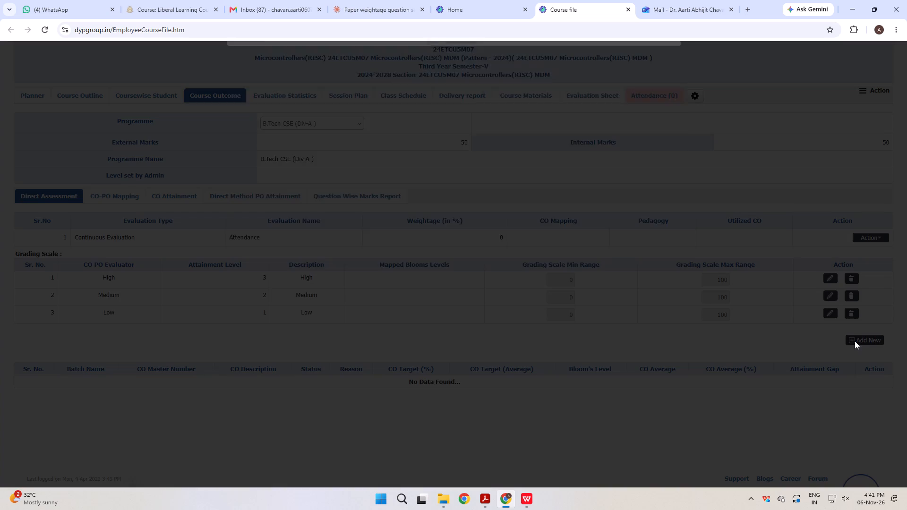
left_click(344, 178)
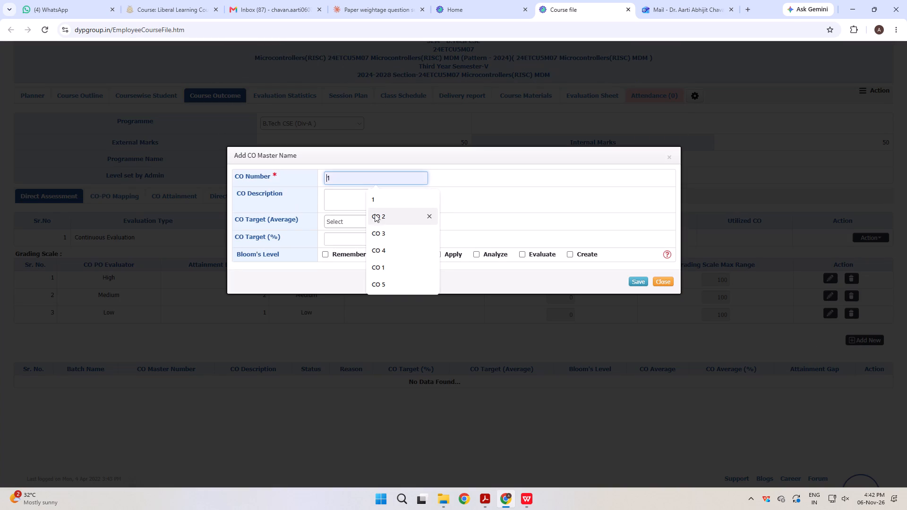
left_click(375, 271)
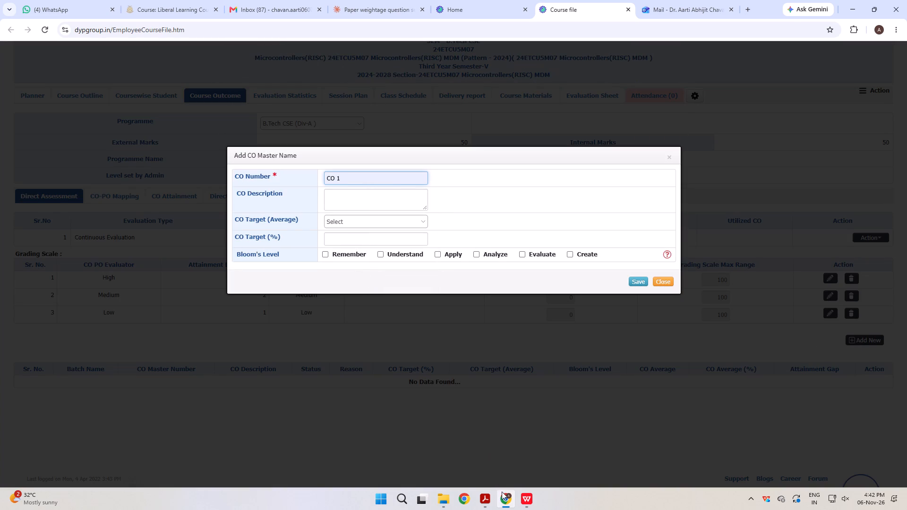
Open the "MC 2024_28 Sem V Syllabus" PDF from the MC folder inside ACADEMIC AY 2026-27.
left_click(444, 499)
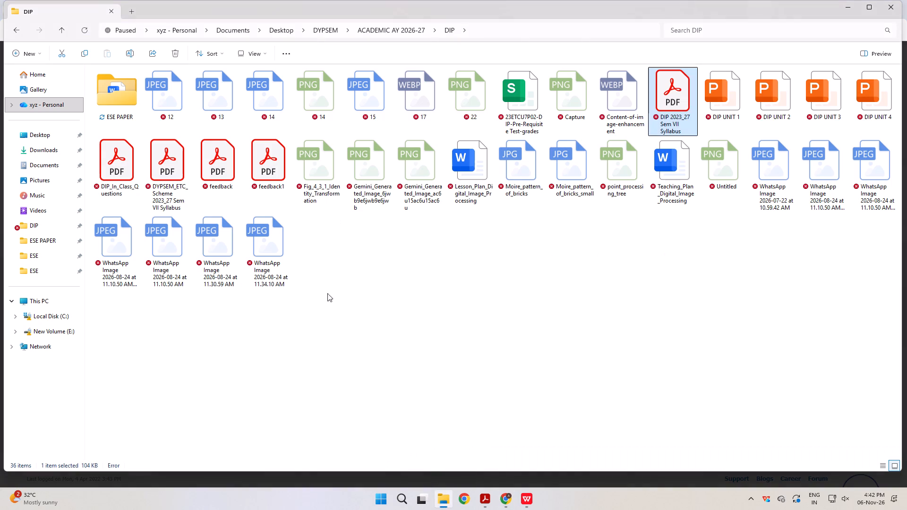
left_click(341, 287)
left_click(16, 31)
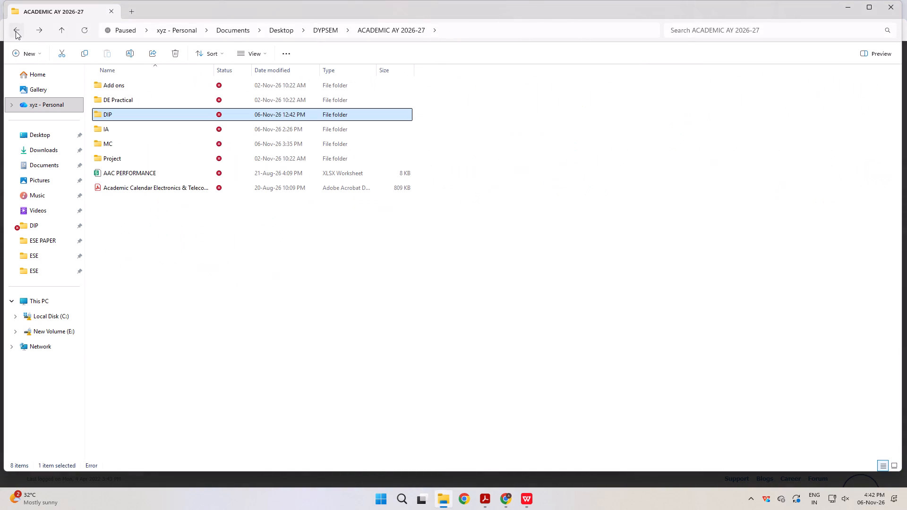
left_click(505, 499)
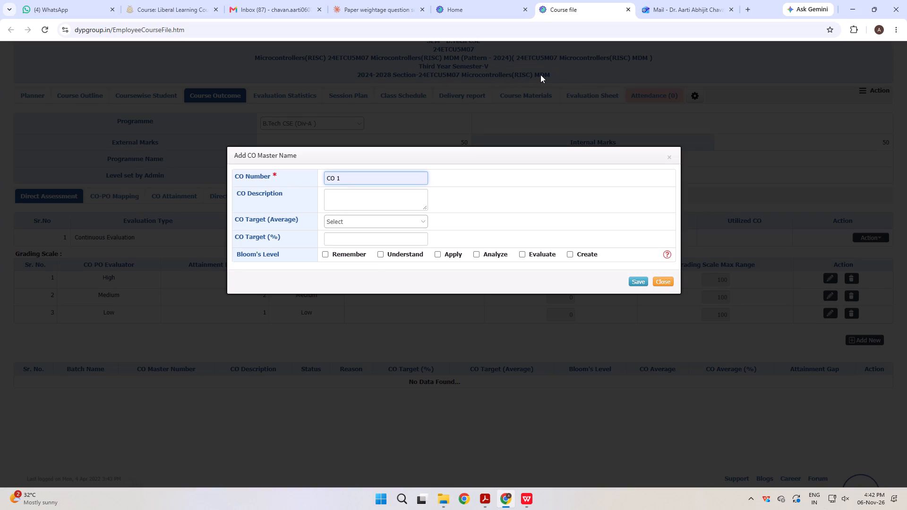
left_click(482, 498)
left_click(441, 494)
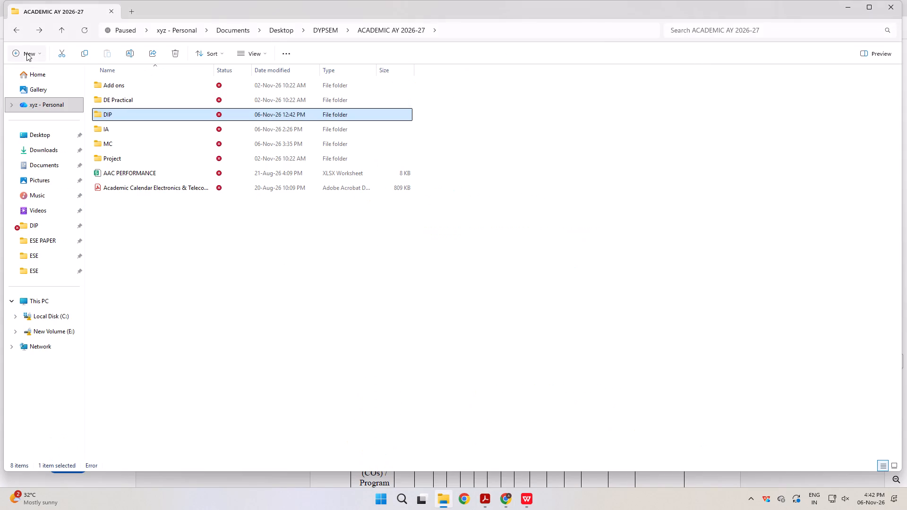
double_click(113, 145)
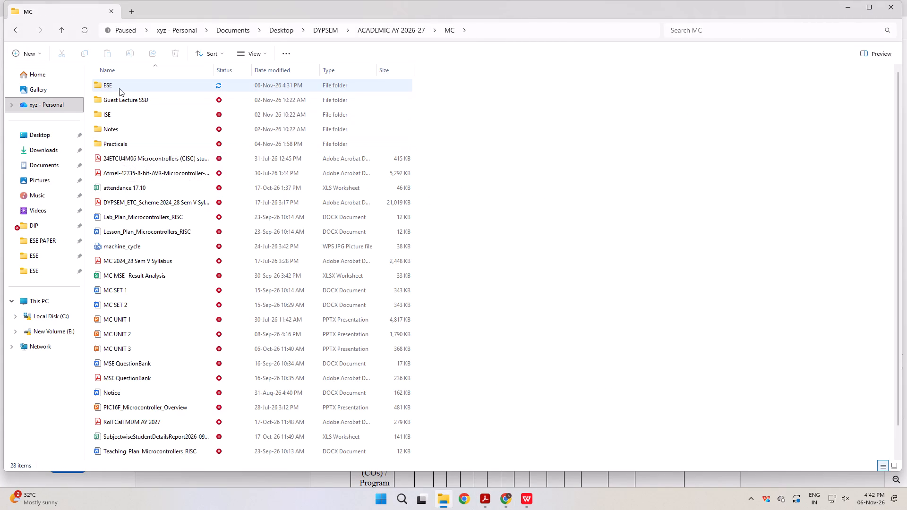
left_click(598, 259)
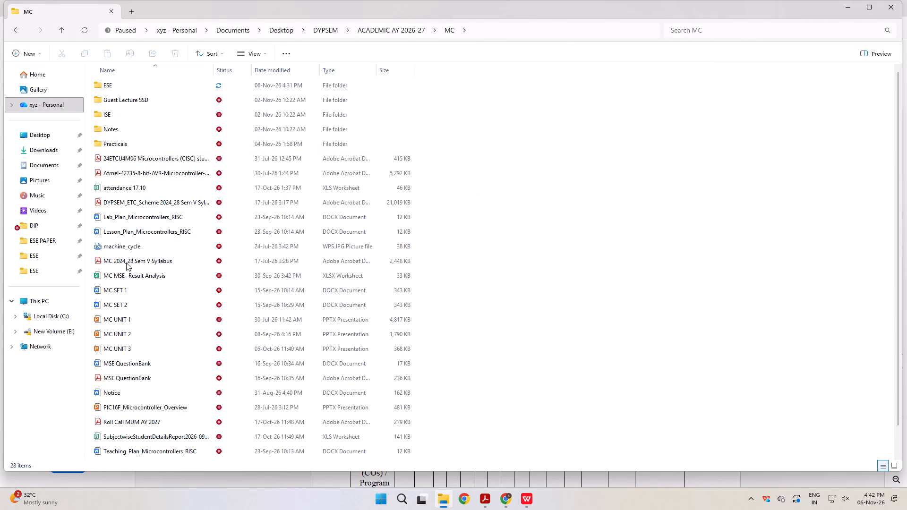
double_click(126, 263)
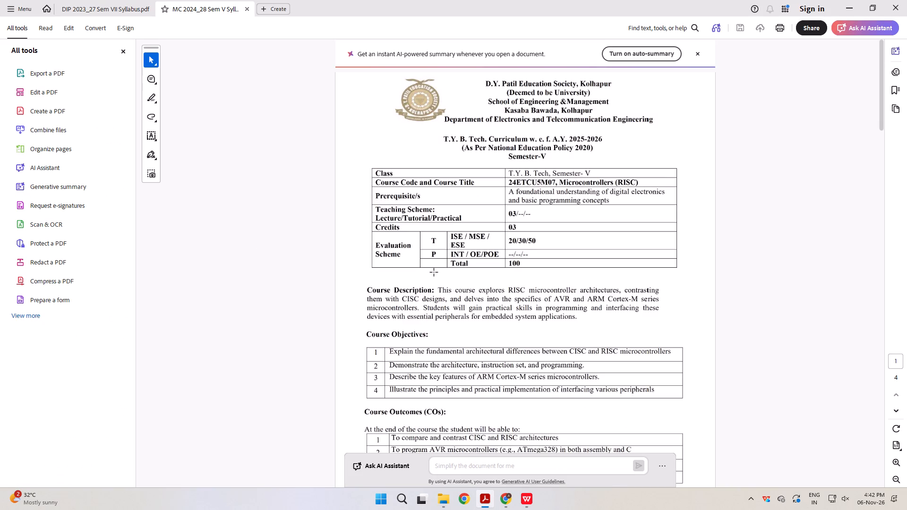
scroll(455, 316, "down", 2)
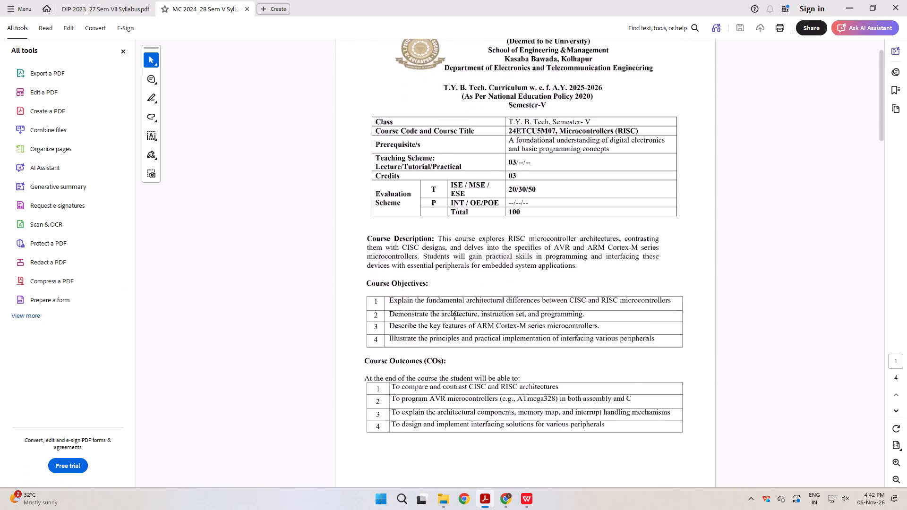
left_click_drag(391, 319, 404, 323)
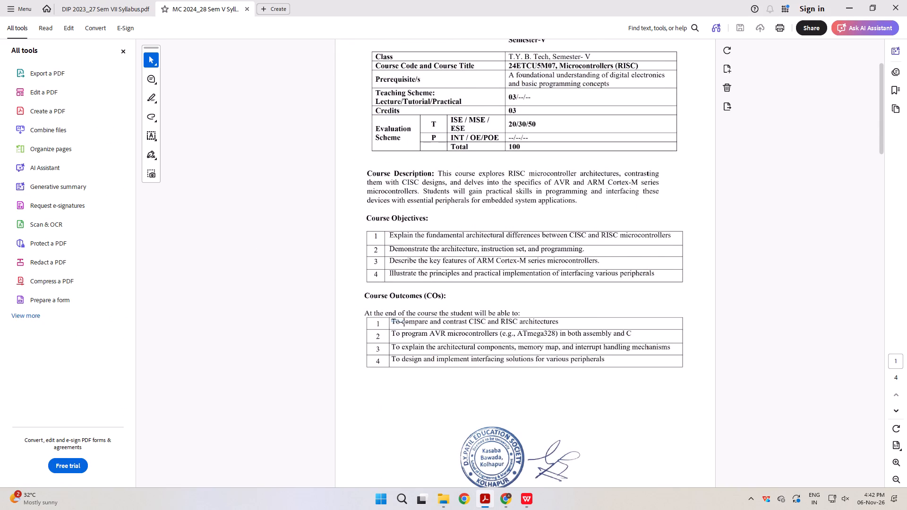
left_click_drag(404, 323, 566, 329)
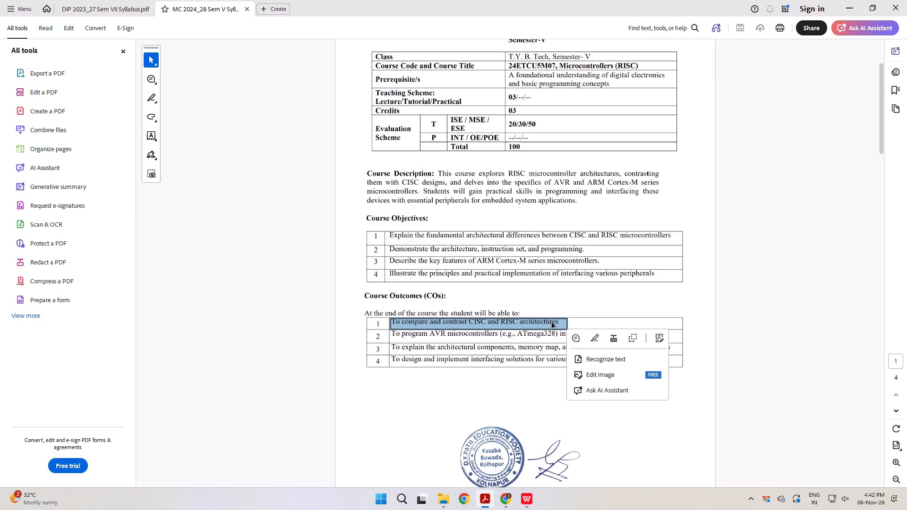
left_click(578, 301)
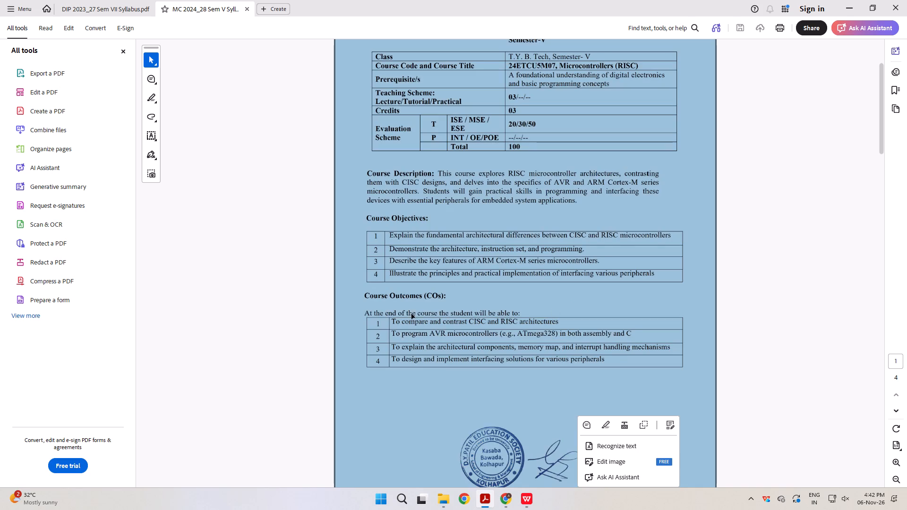
left_click(413, 314)
left_click_drag(391, 316, 654, 370)
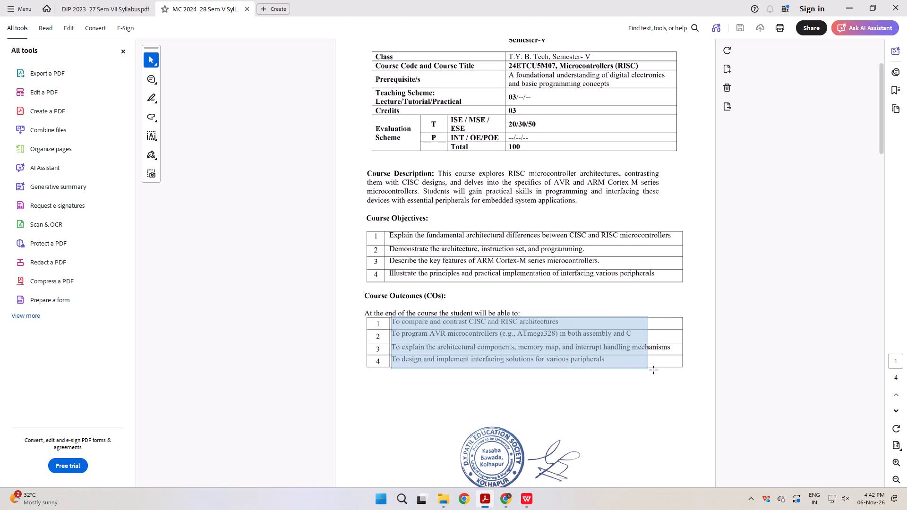
left_click_drag(654, 370, 679, 370)
left_click(347, 321)
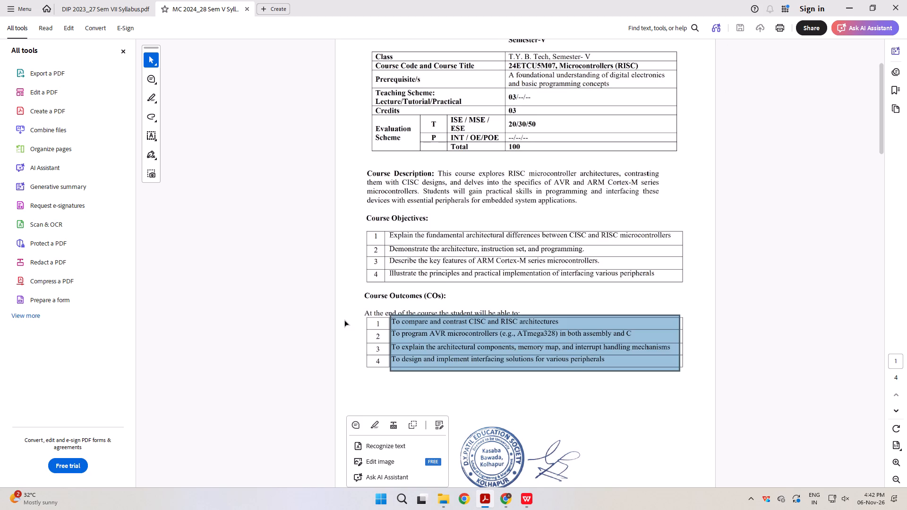
left_click(361, 313)
left_click_drag(362, 316, 491, 337)
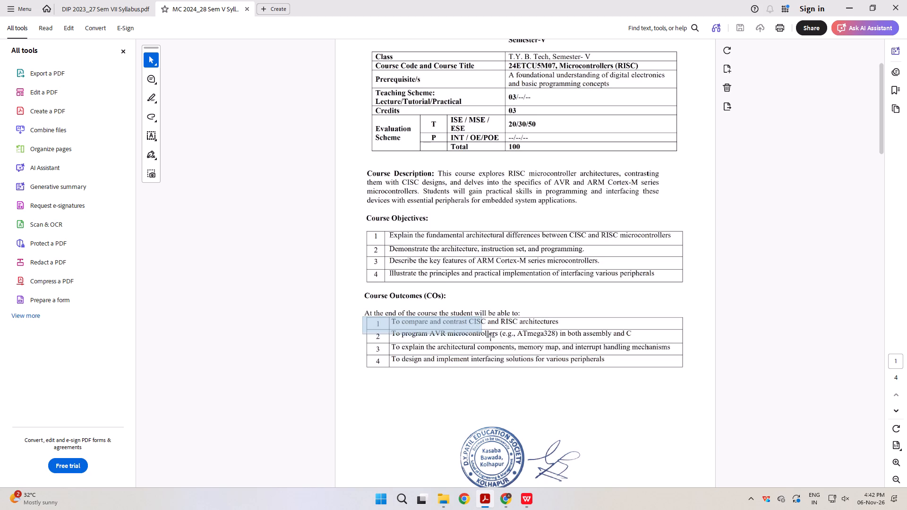
left_click_drag(491, 337, 689, 370)
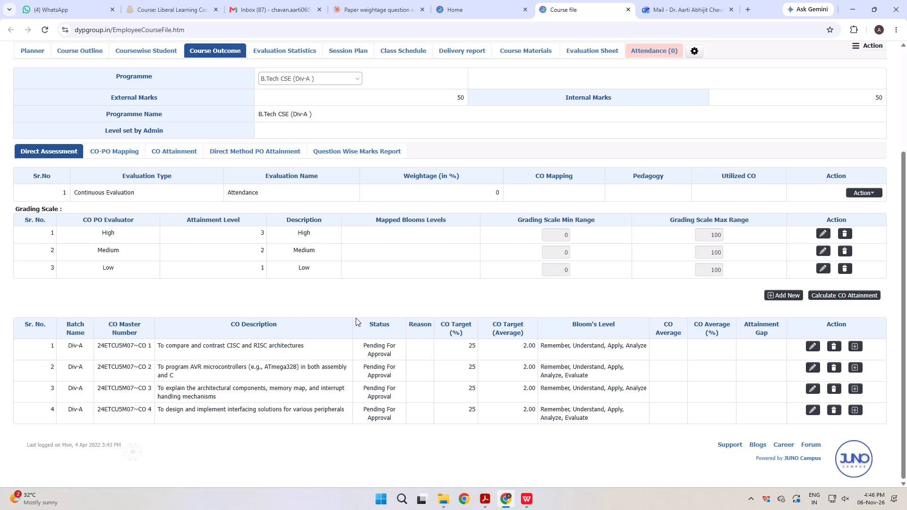
scroll(350, 309, "up", 4)
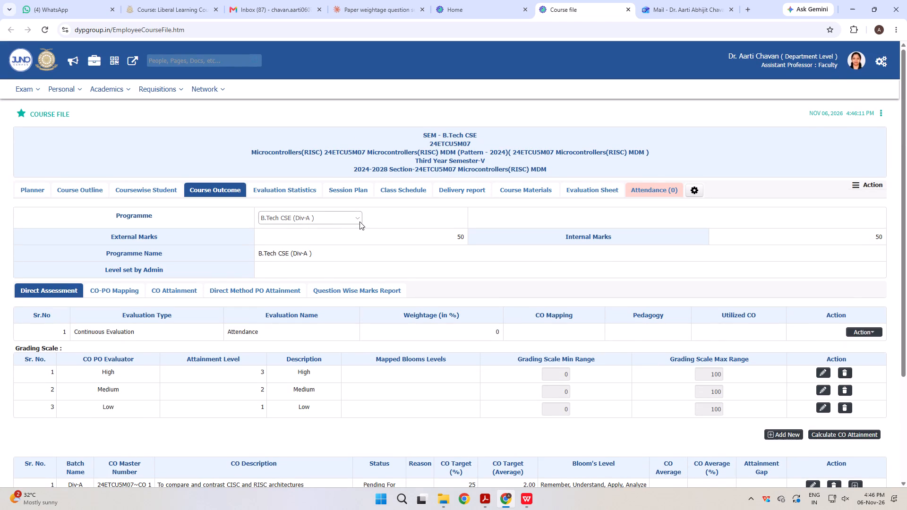
left_click(359, 221)
left_click(295, 254)
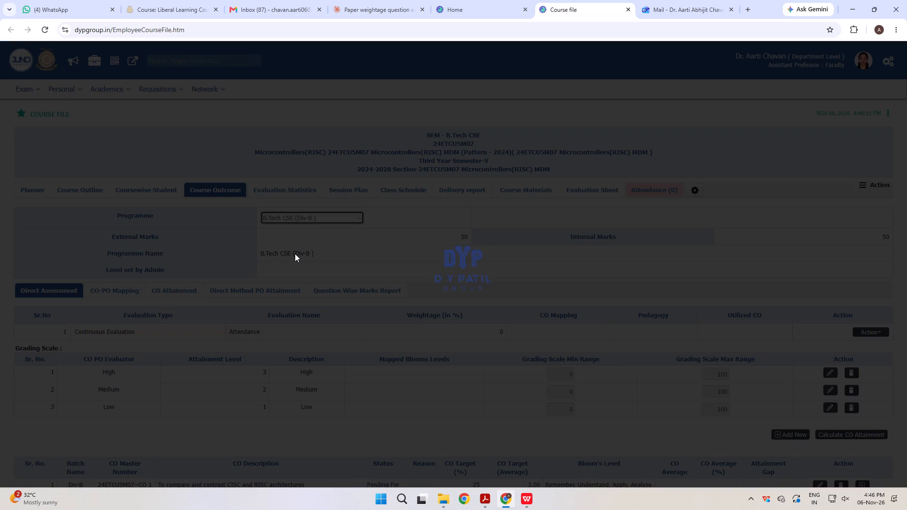
scroll(426, 357, "down", 2)
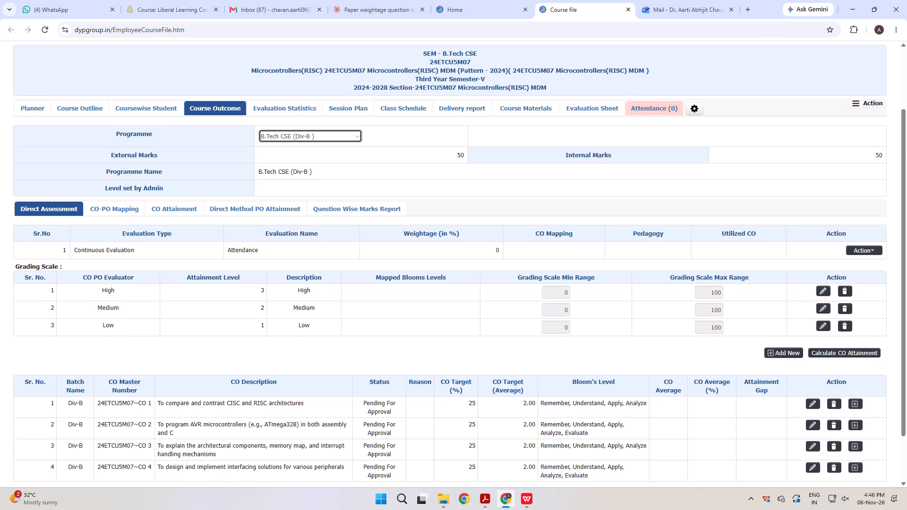
scroll(427, 356, "down", 2)
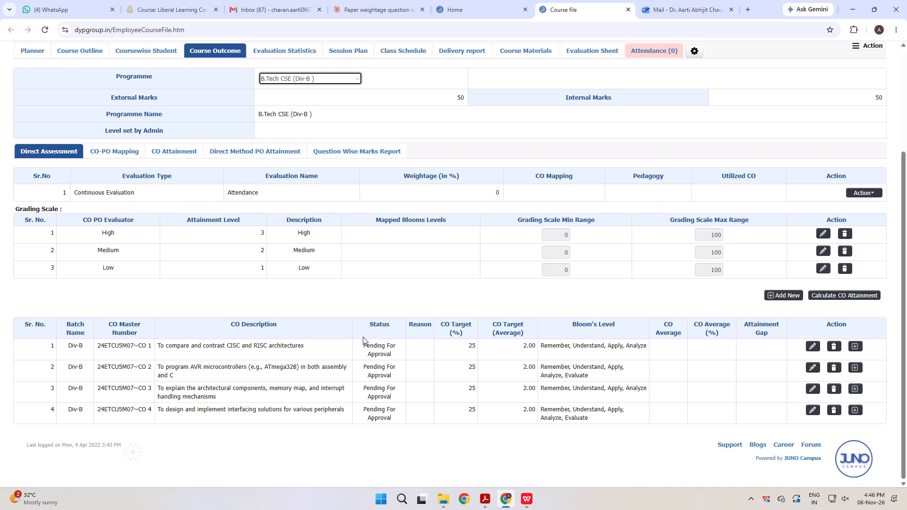
left_click(376, 290)
scroll(377, 295, "up", 3)
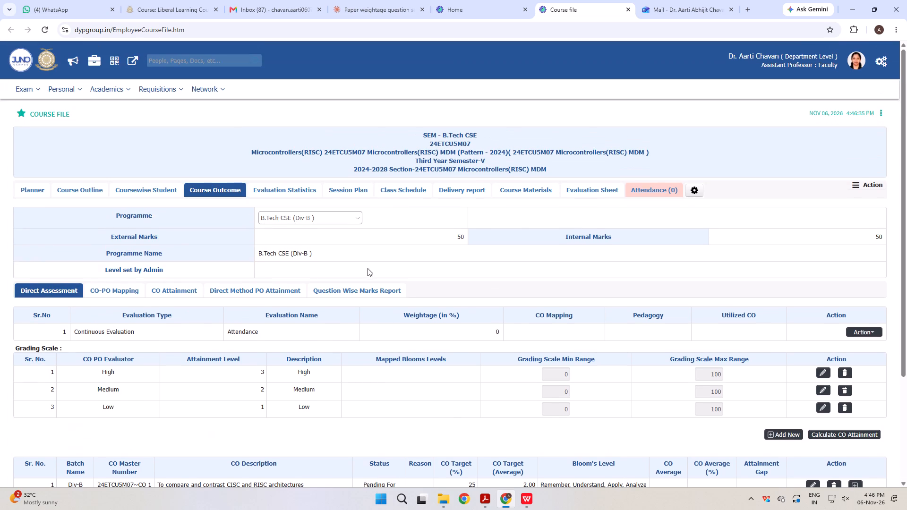
left_click(356, 218)
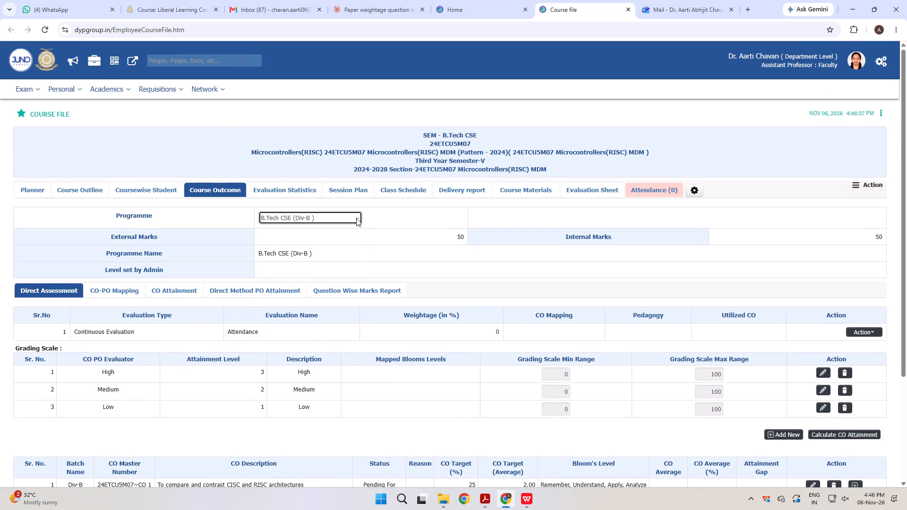
left_click(301, 244)
scroll(393, 383, "down", 1)
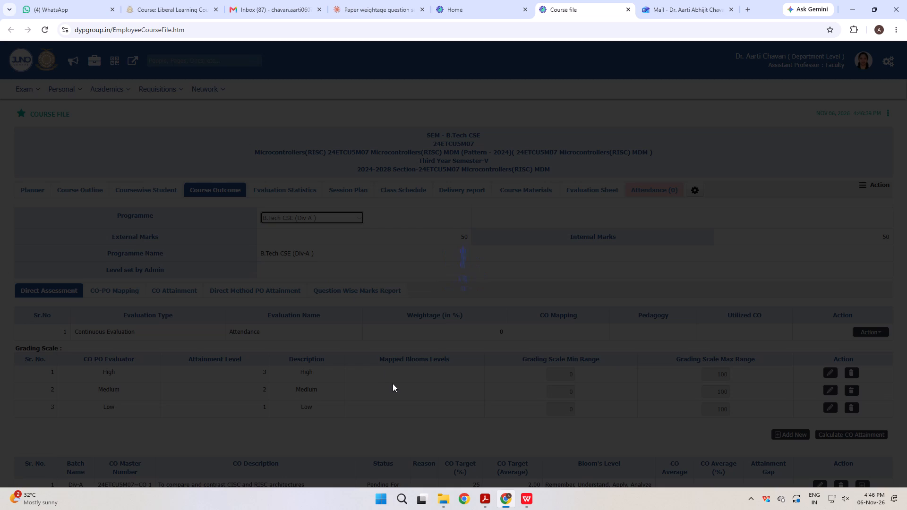
scroll(394, 384, "down", 3)
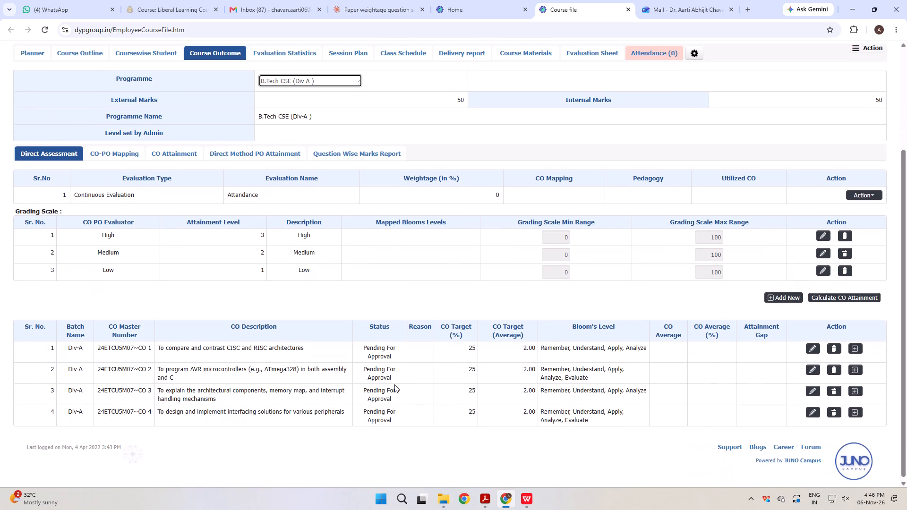
scroll(394, 384, "down", 1)
left_click(351, 295)
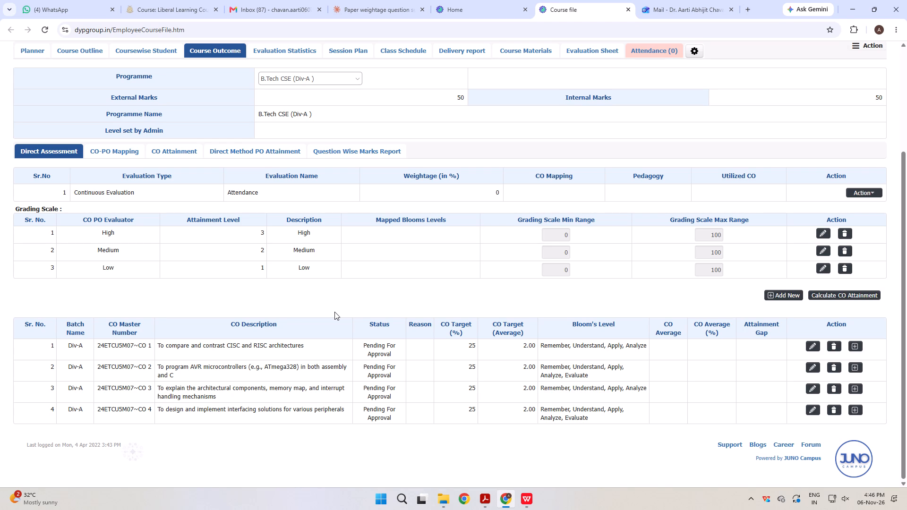
Check the course outcome lists and grading scales of programmes B.Tech CSE (Div-B) and B.Tech DSE (Div-1).
left_click(354, 80)
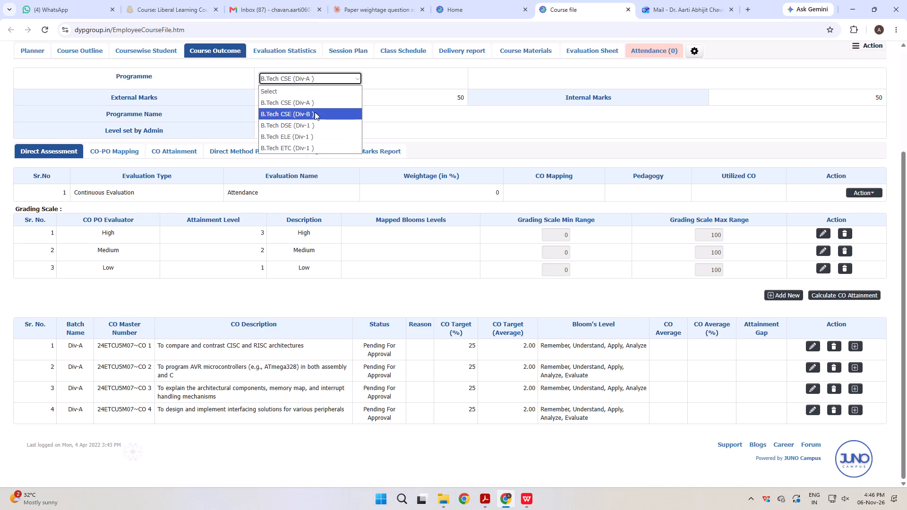
left_click(302, 112)
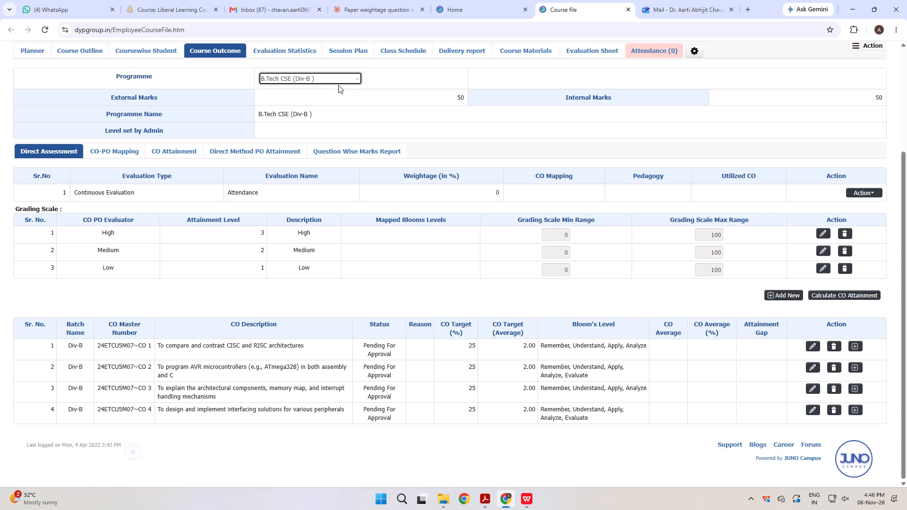
left_click(350, 79)
left_click(299, 124)
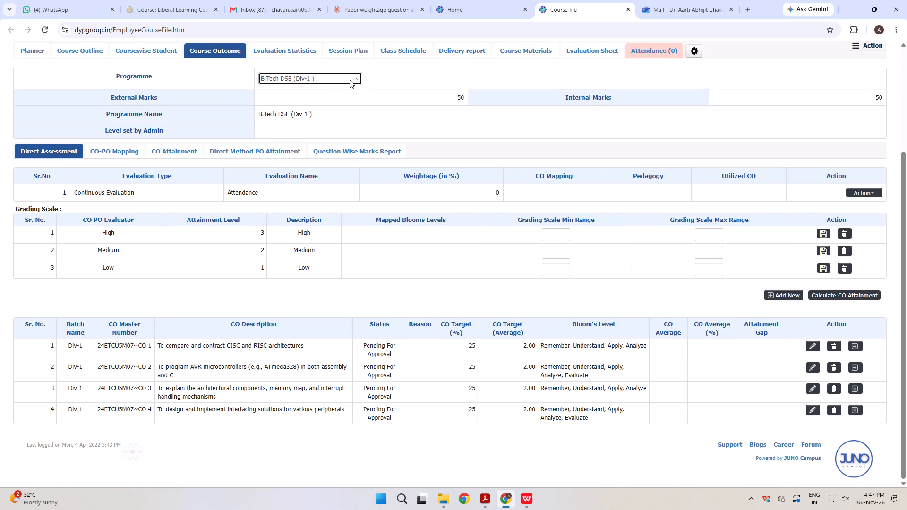
scroll(361, 217, "up", 9)
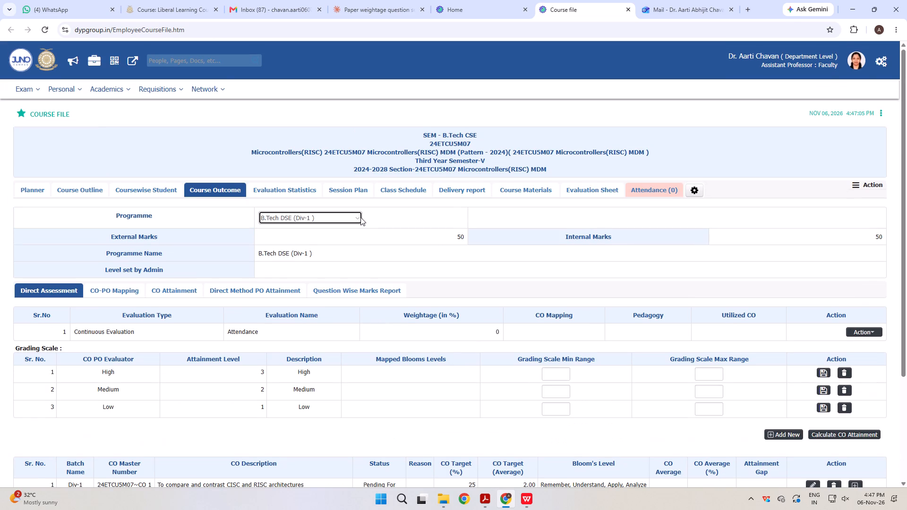
scroll(360, 217, "down", 8)
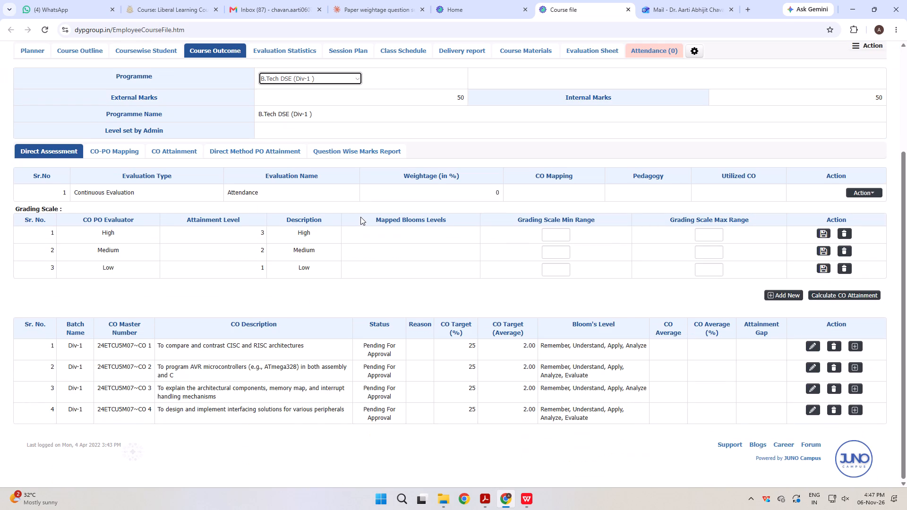
scroll(427, 273, "up", 8)
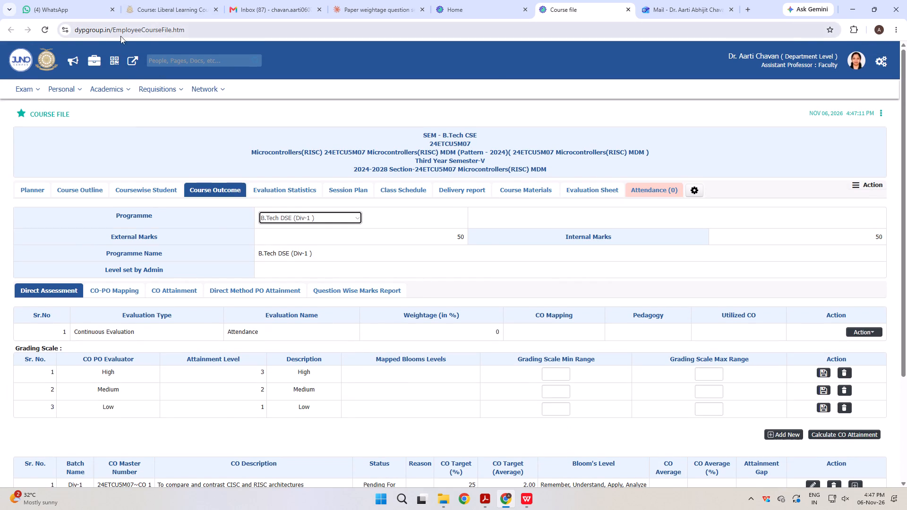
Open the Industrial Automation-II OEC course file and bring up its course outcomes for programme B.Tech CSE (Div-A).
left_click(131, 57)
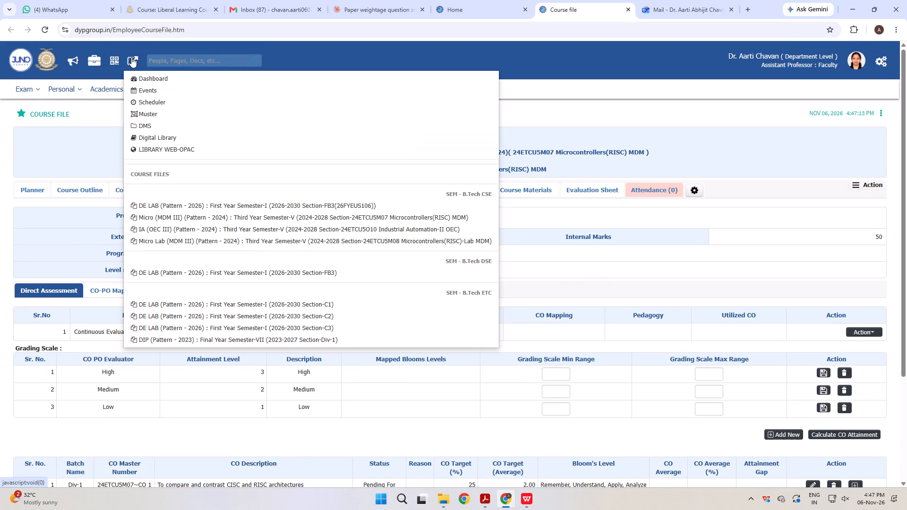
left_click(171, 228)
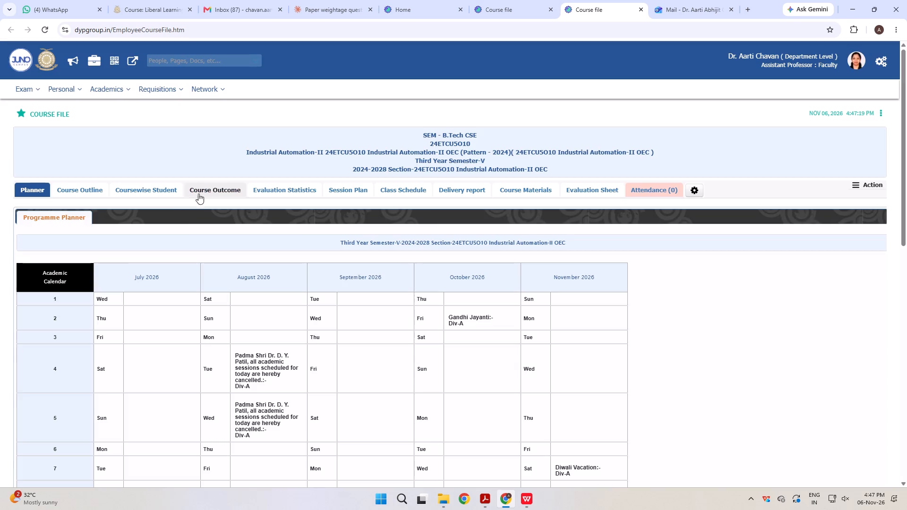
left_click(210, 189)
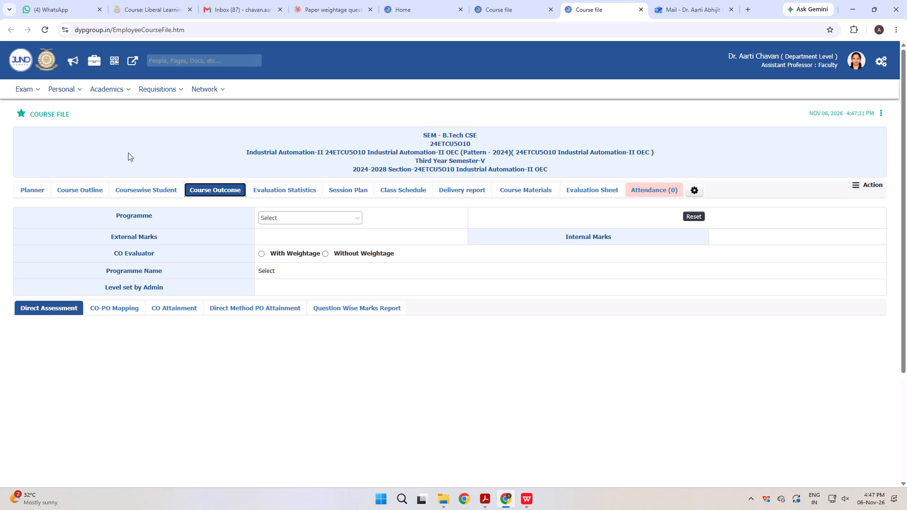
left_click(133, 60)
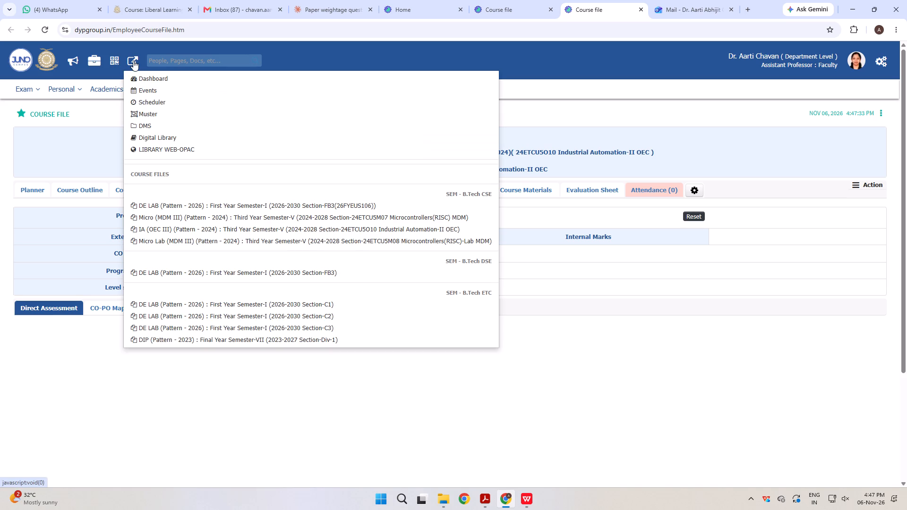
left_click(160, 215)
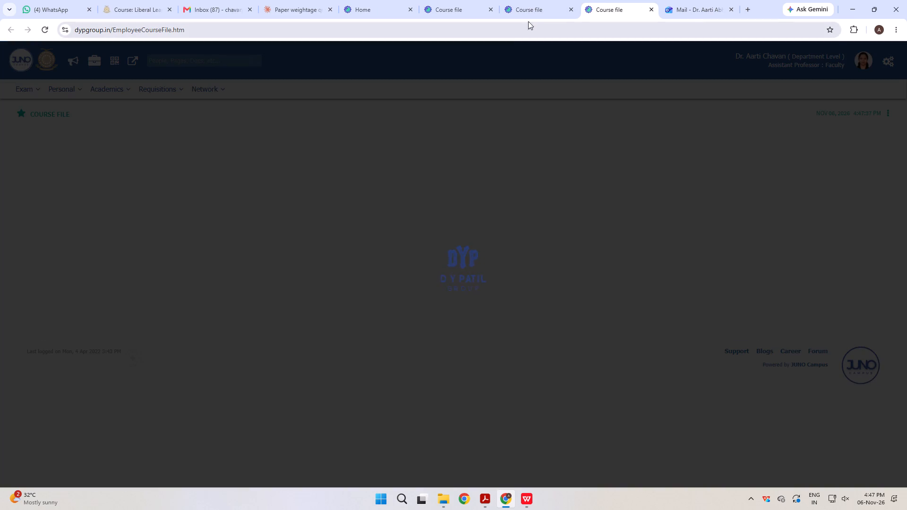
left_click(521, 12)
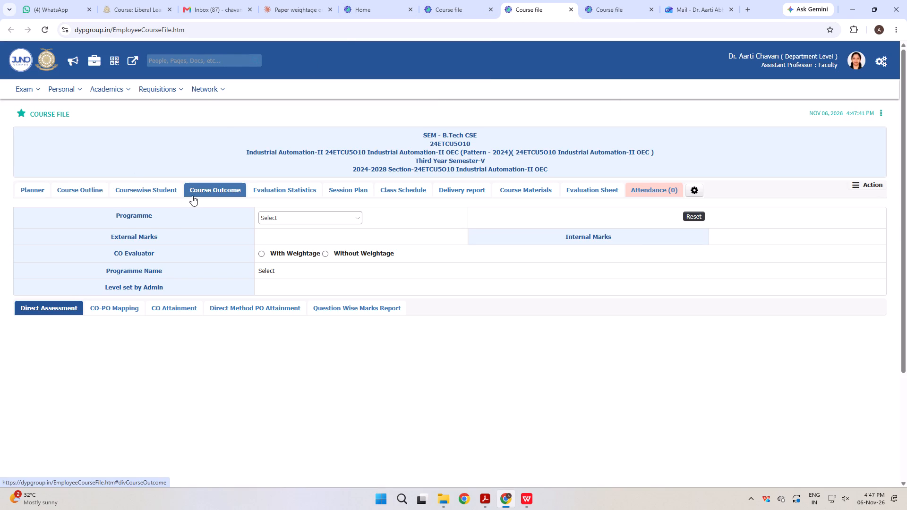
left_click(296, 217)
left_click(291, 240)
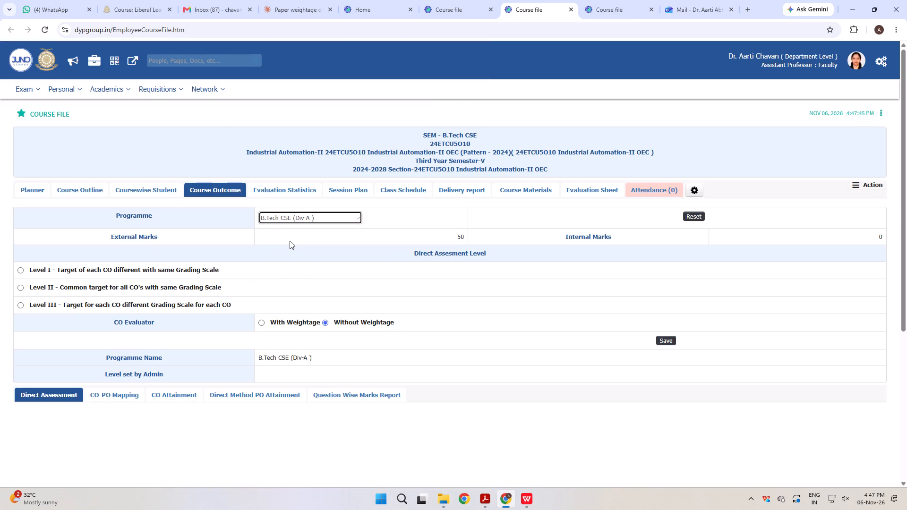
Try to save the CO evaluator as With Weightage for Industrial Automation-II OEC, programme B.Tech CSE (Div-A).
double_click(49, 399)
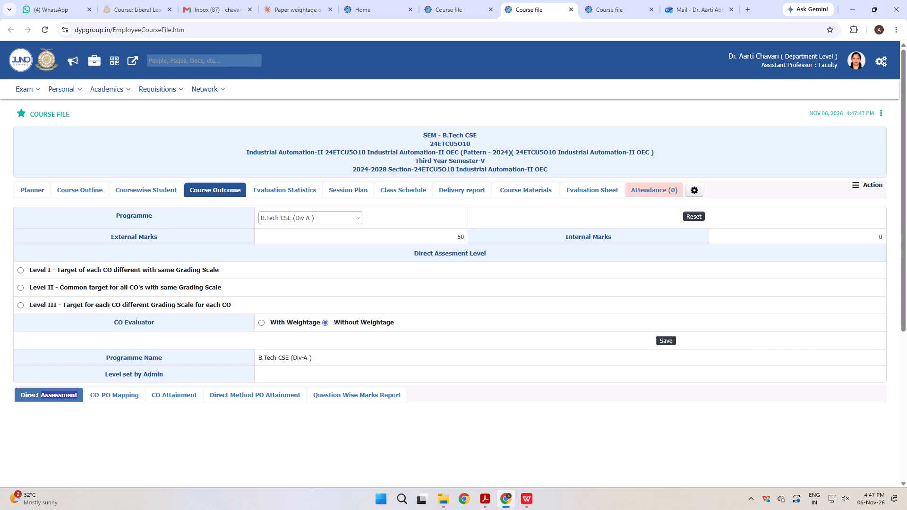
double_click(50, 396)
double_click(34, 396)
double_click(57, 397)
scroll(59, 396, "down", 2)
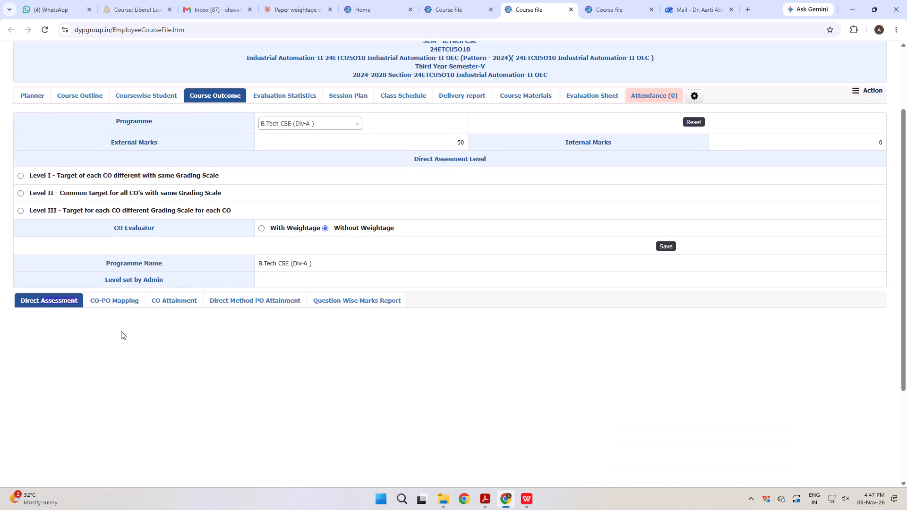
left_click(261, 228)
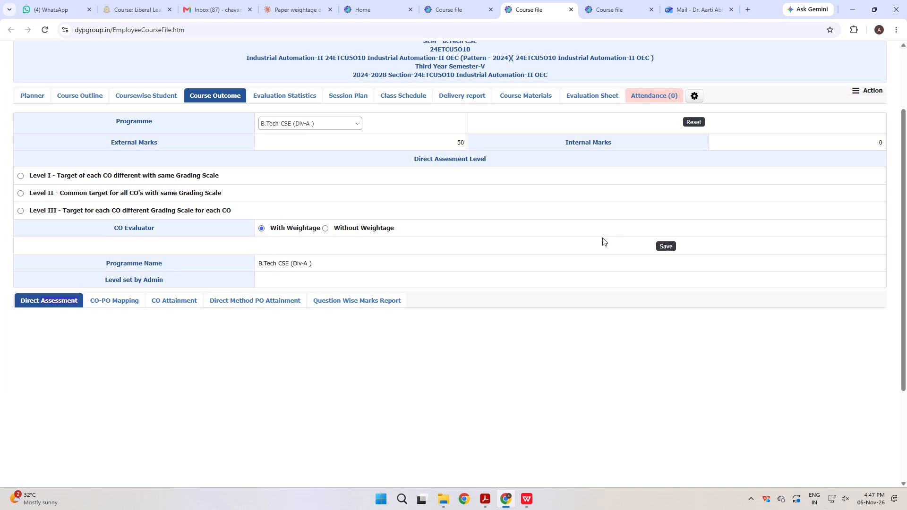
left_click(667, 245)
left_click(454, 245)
Open the Microcontrollers(RISC) MDM course file afresh and close the two older course file tabs.
scroll(470, 274, "up", 1)
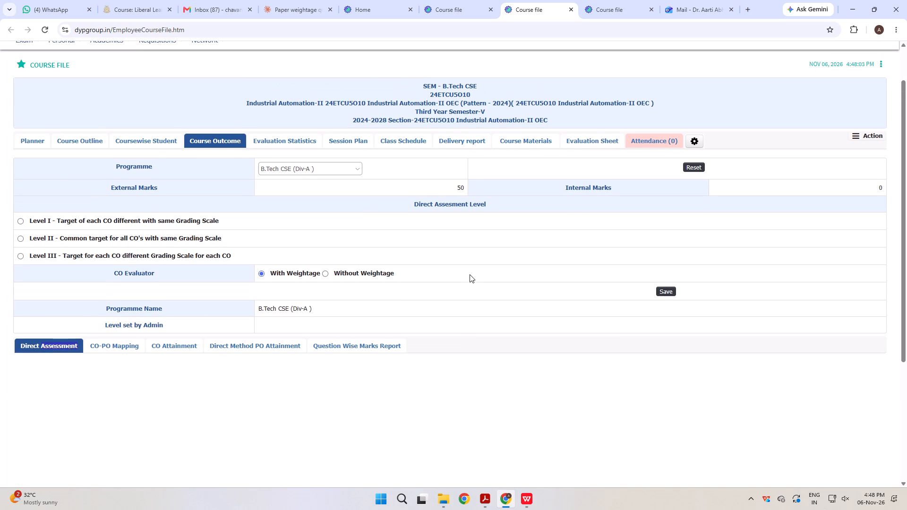
scroll(230, 109, "up", 3)
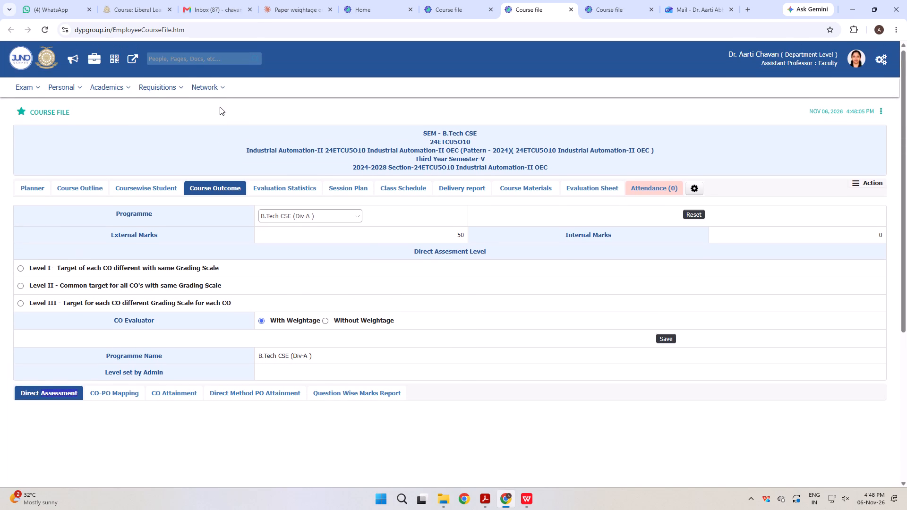
scroll(220, 107, "up", 4)
left_click(134, 59)
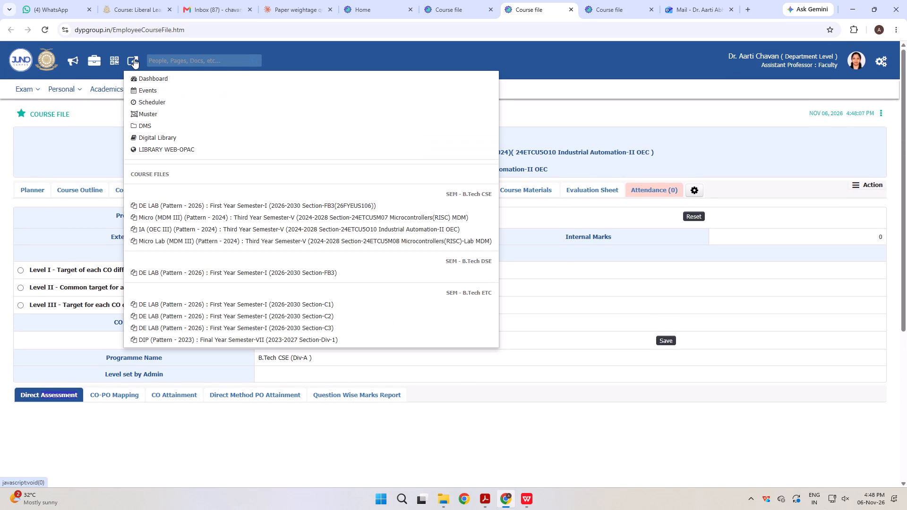
left_click(146, 217)
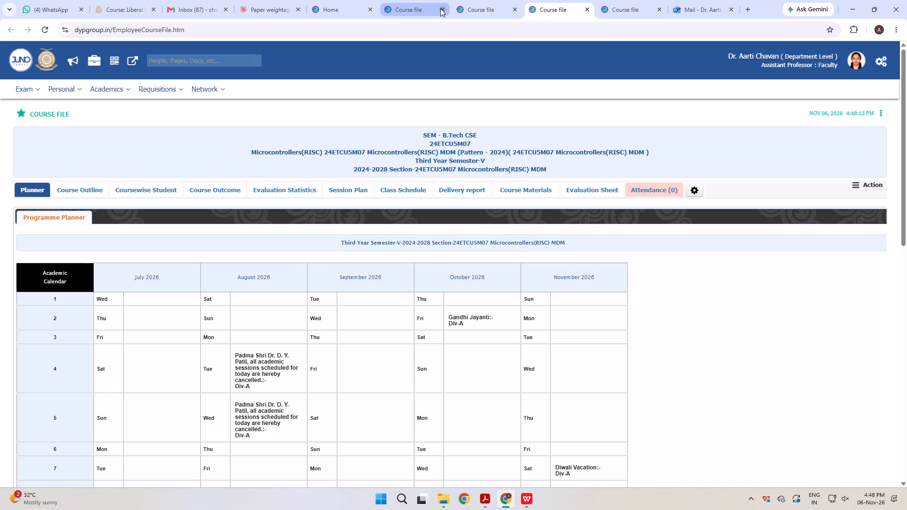
left_click(440, 8)
left_click(445, 9)
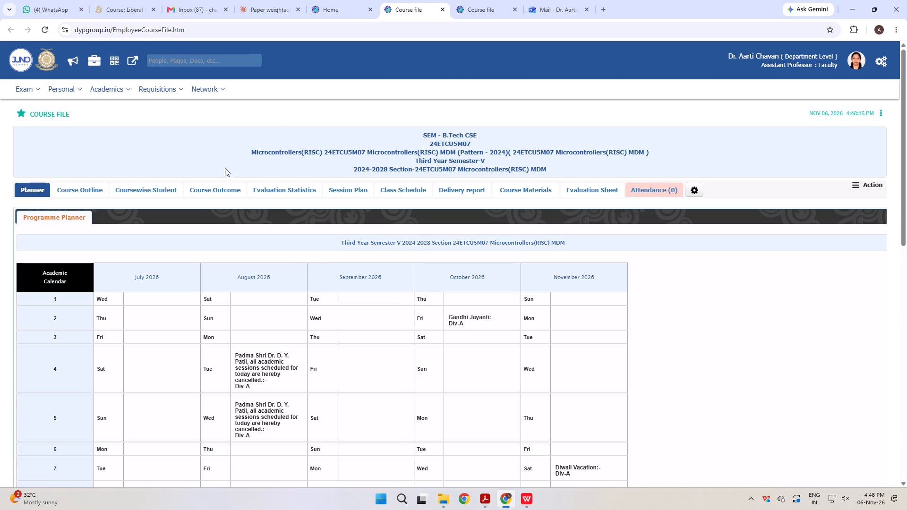
Review the direct assessment setup, grading scale and course outcomes of Microcontrollers(RISC) MDM for programme B.Tech CSE (Div-A).
left_click(206, 190)
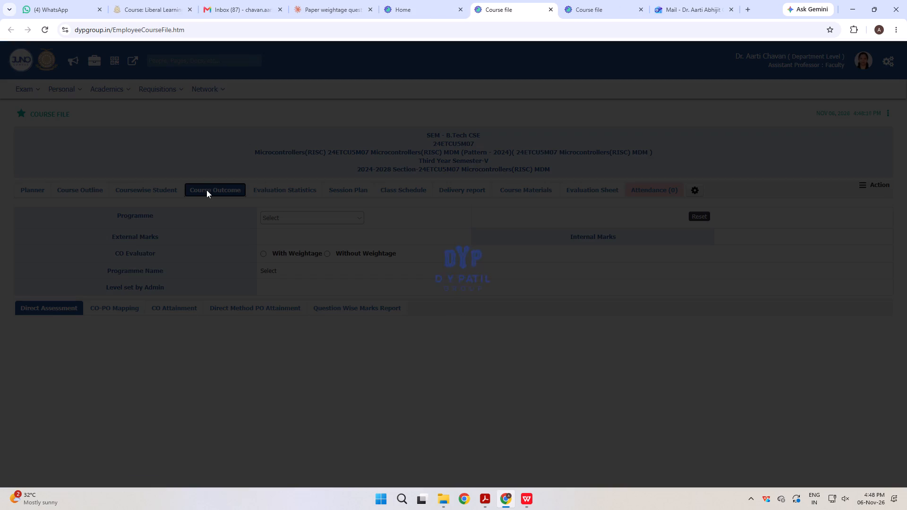
left_click(330, 221)
left_click(293, 242)
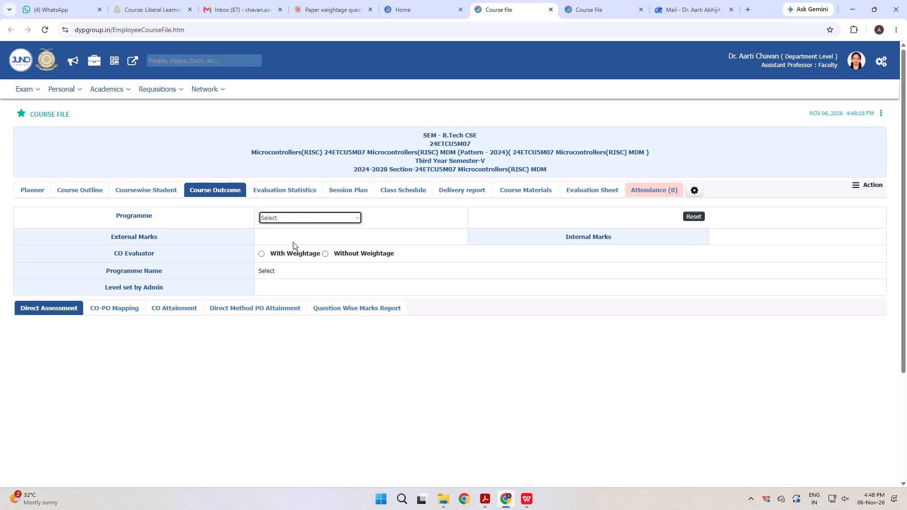
double_click(45, 291)
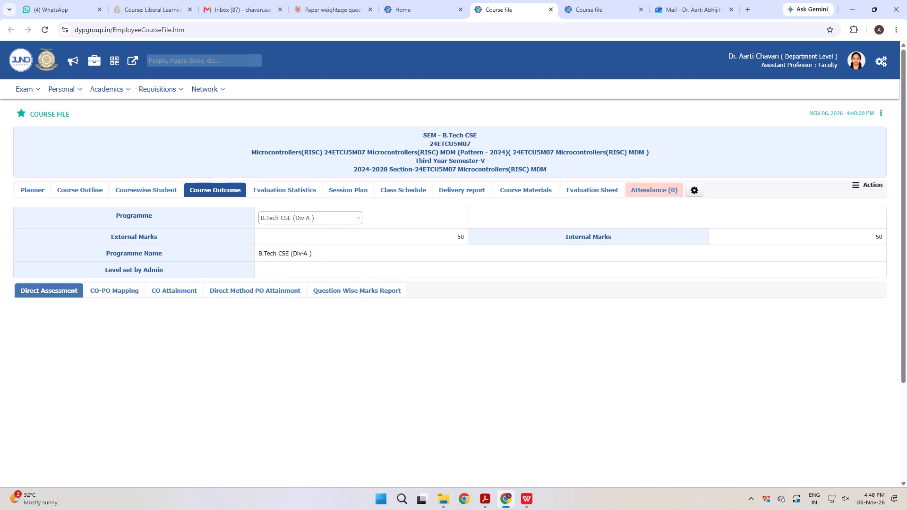
scroll(275, 358, "down", 3)
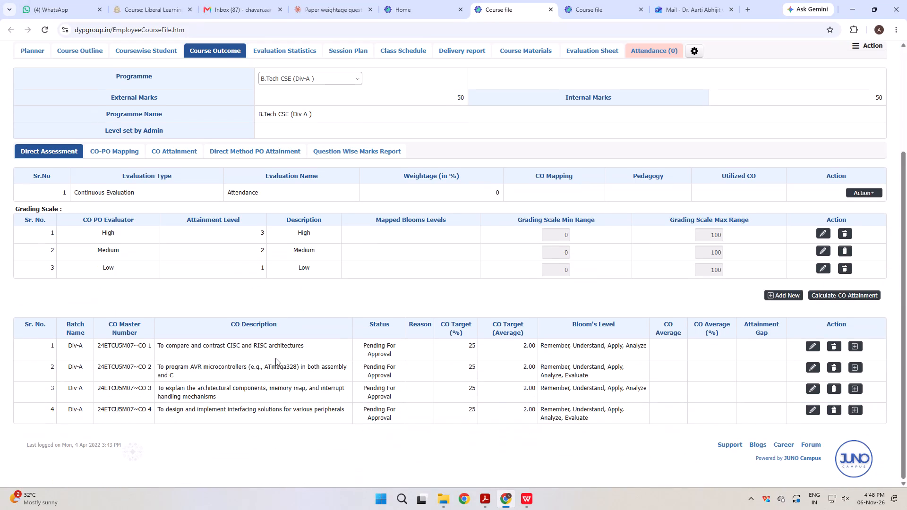
scroll(276, 358, "down", 3)
left_click(294, 297)
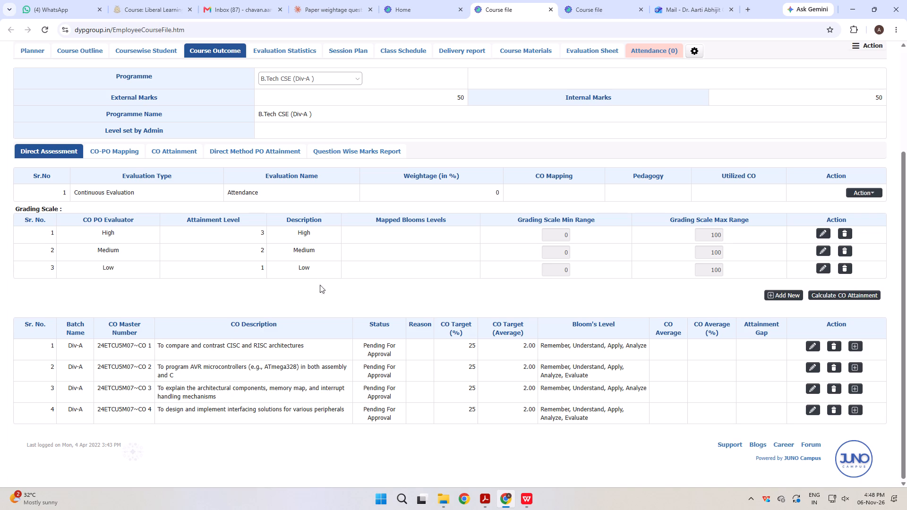
left_click(334, 299)
scroll(334, 299, "up", 6)
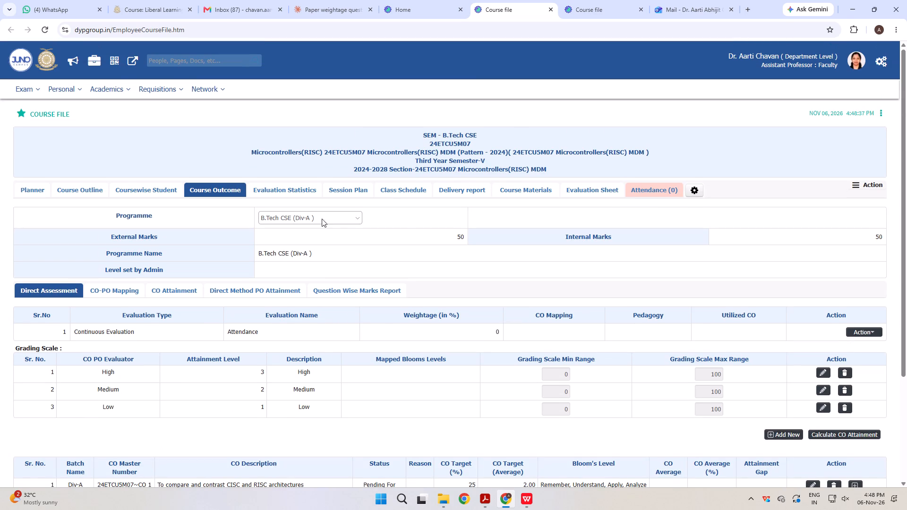
Open the Industrial Automation-II OEC course file and bring up its course outcomes for programme B.Tech CSE (Div-A).
left_click(133, 58)
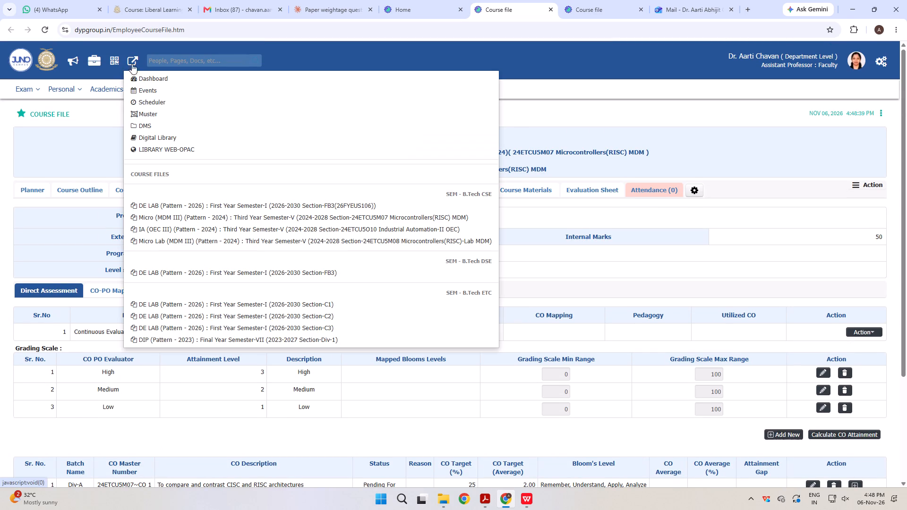
left_click(168, 229)
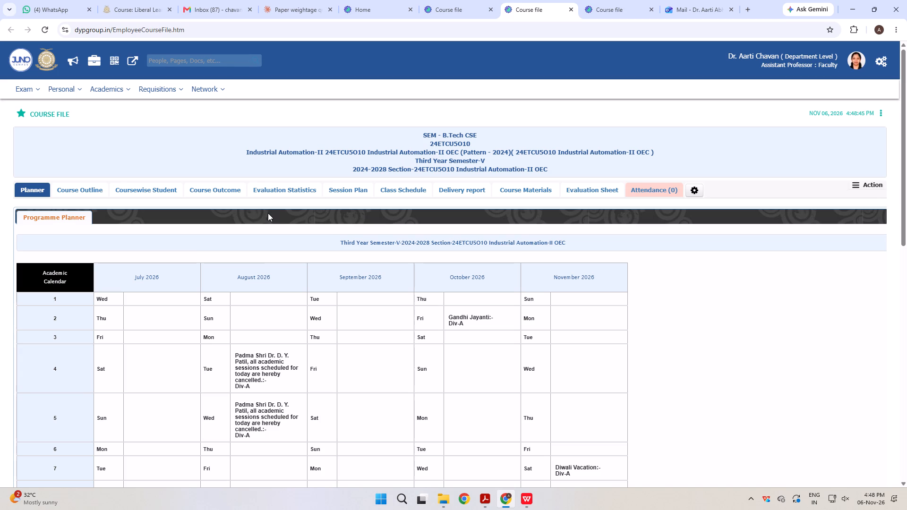
left_click(451, 5)
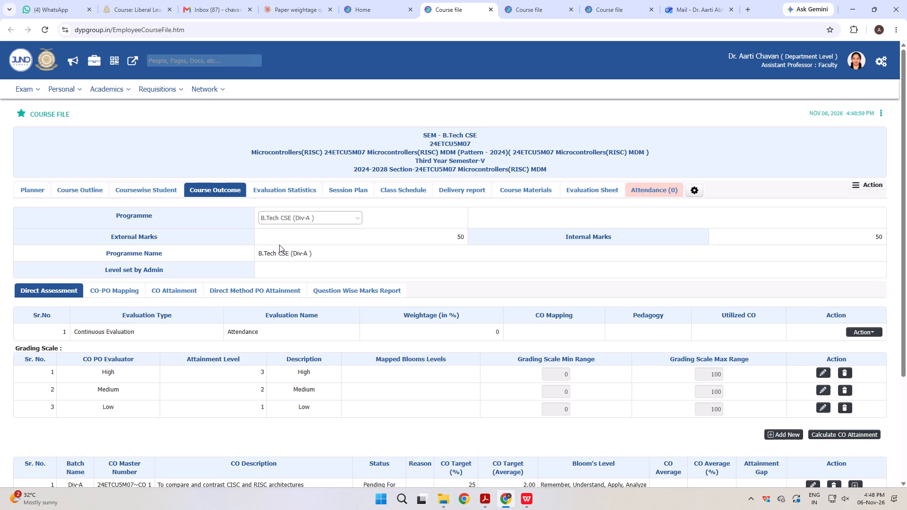
left_click(277, 267)
left_click(534, 4)
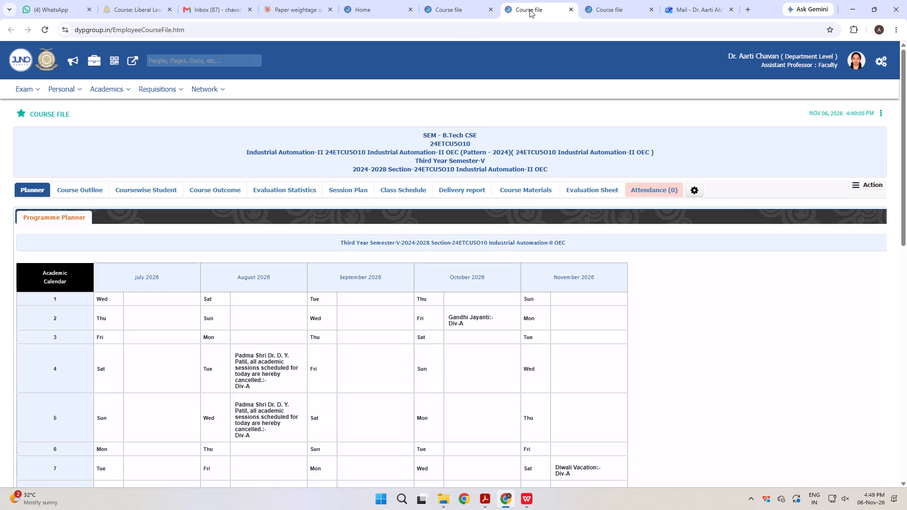
left_click(211, 189)
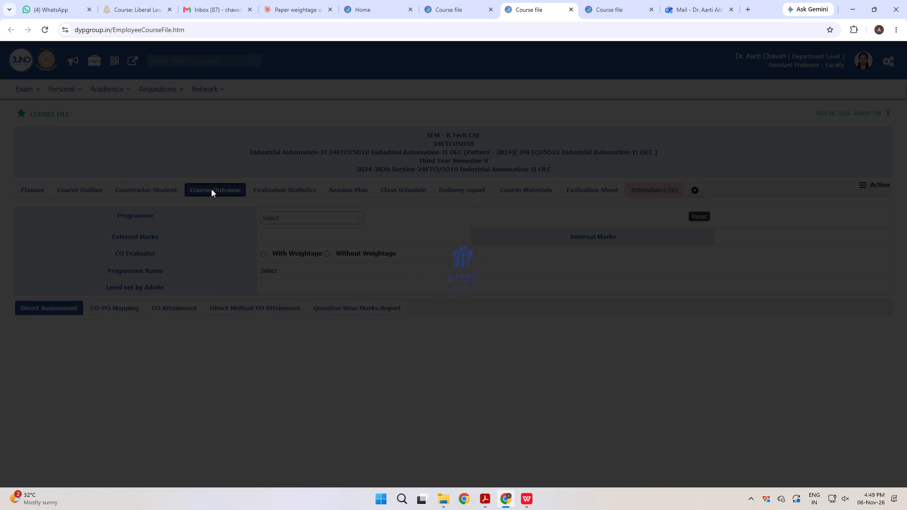
left_click(355, 218)
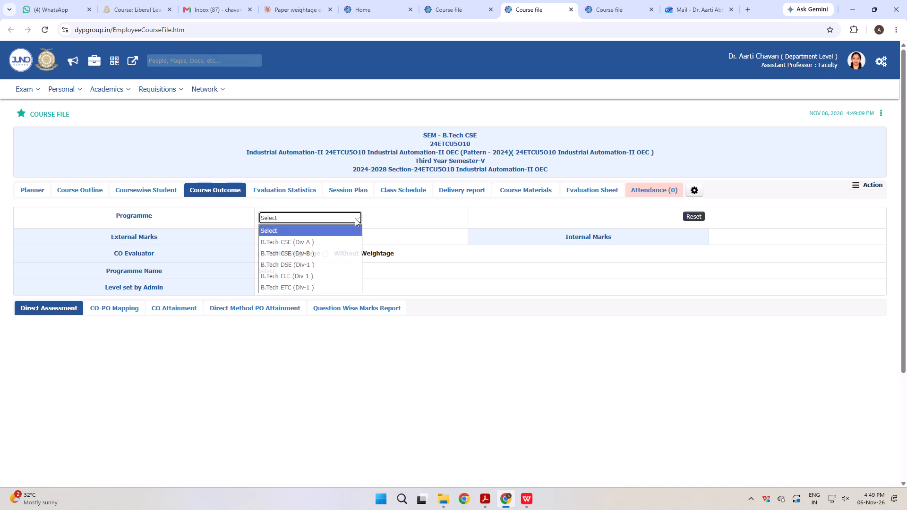
left_click(280, 240)
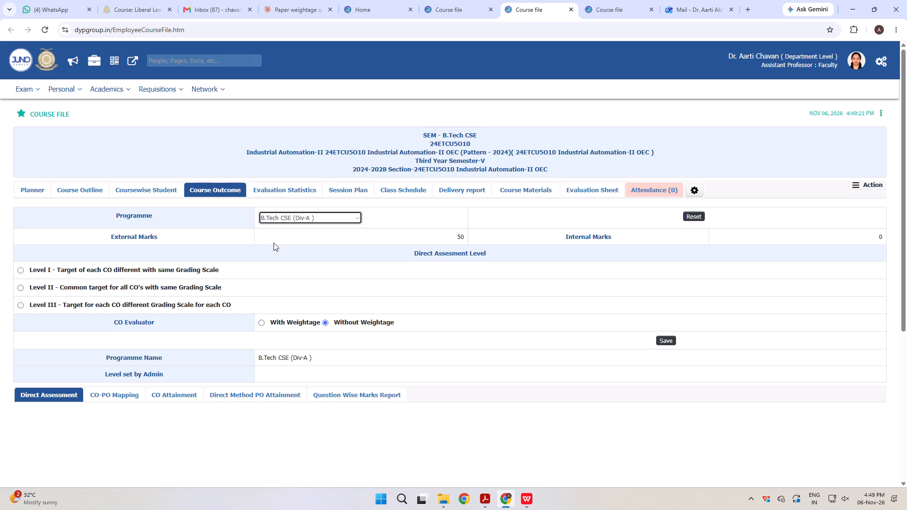
Set direct assessment to Level I (target of each CO different with same Grading Scale) and the CO evaluator to Without Weightage.
left_click(19, 272)
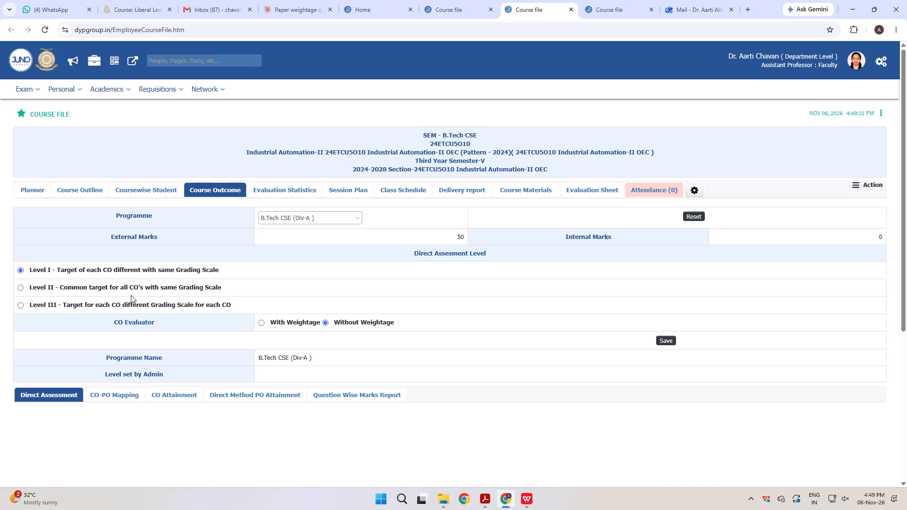
left_click(260, 324)
left_click(328, 323)
left_click(360, 319)
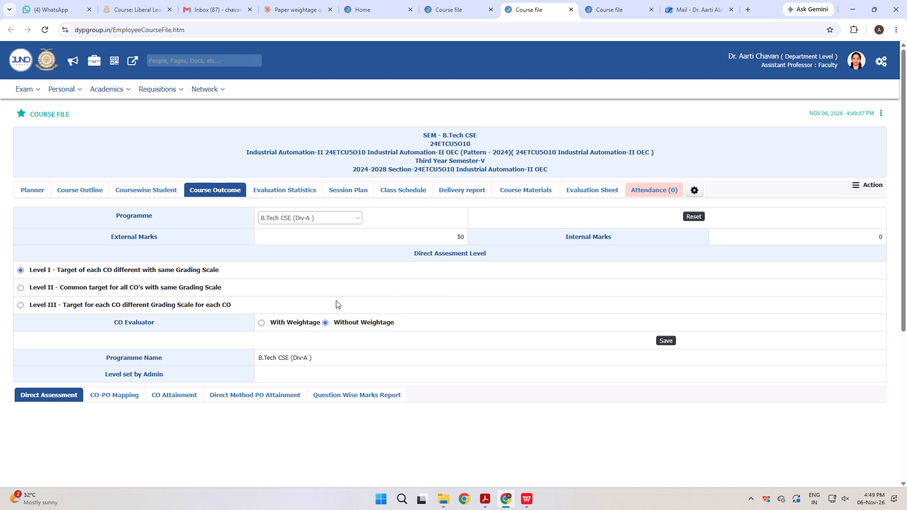